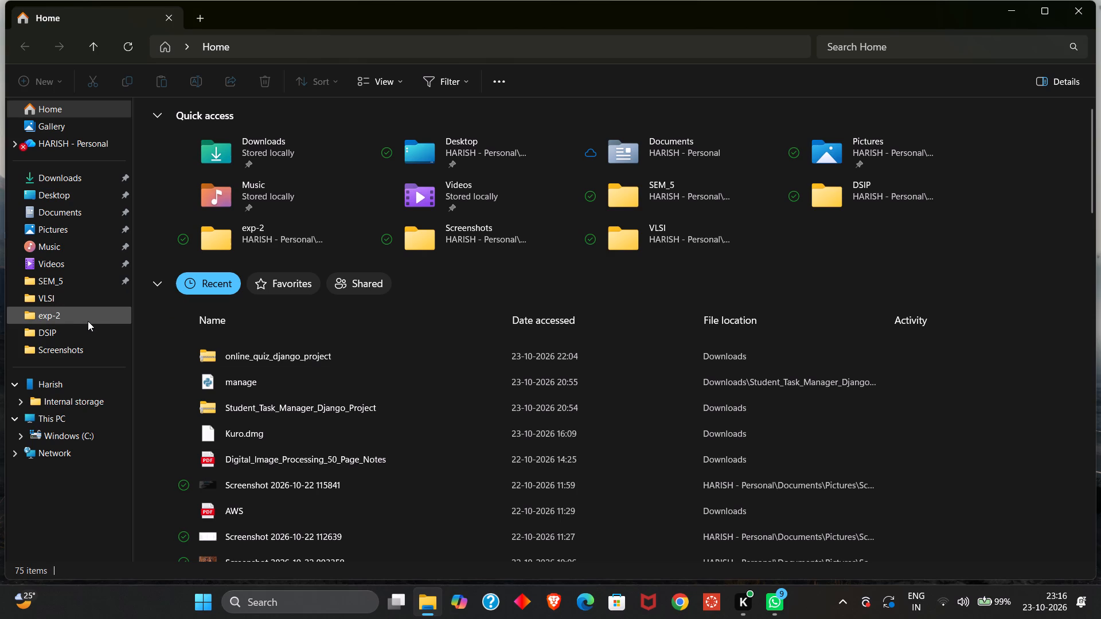
# Create a new folder named "python framework" inside the SEM_5 folder and open it.
pyautogui.doubleClick(80, 284)
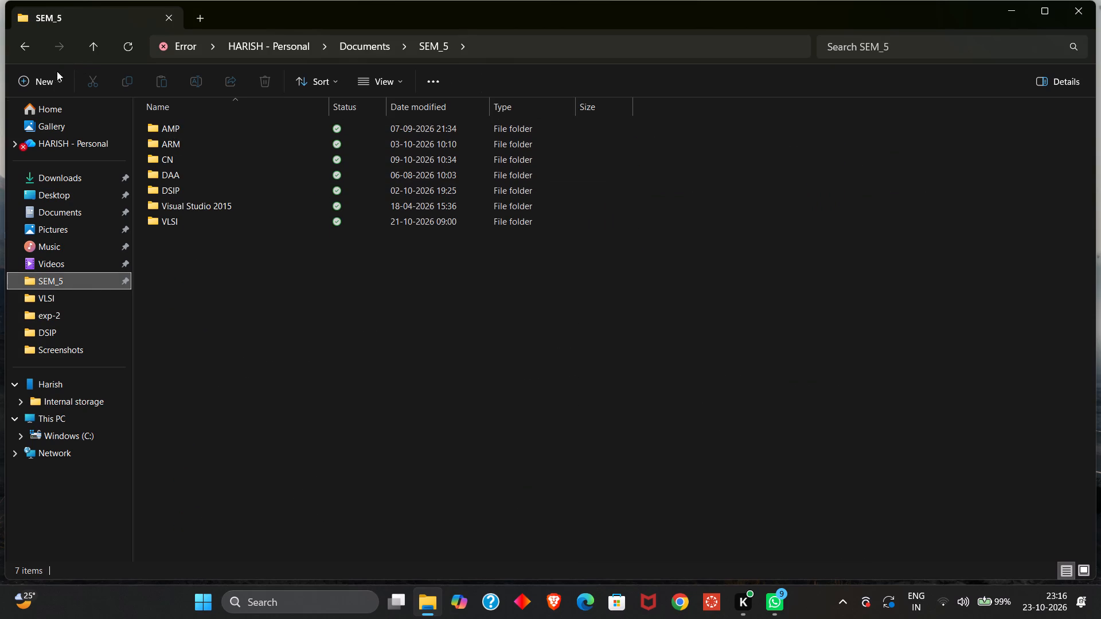
pyautogui.click(41, 74)
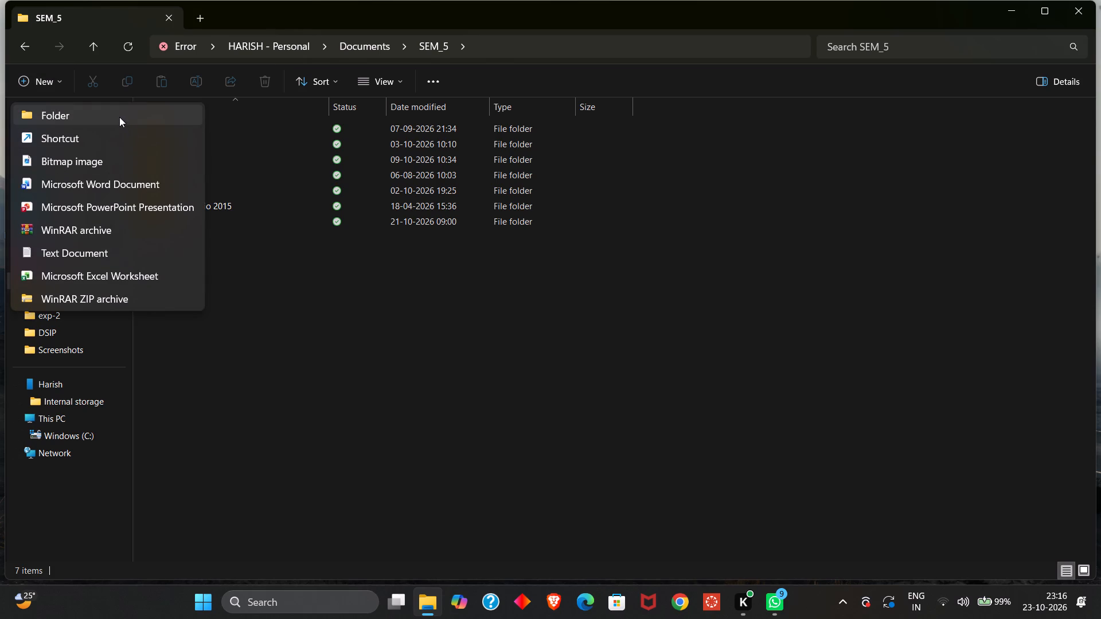
pyautogui.click(119, 117)
pyautogui.press('BackSpace')
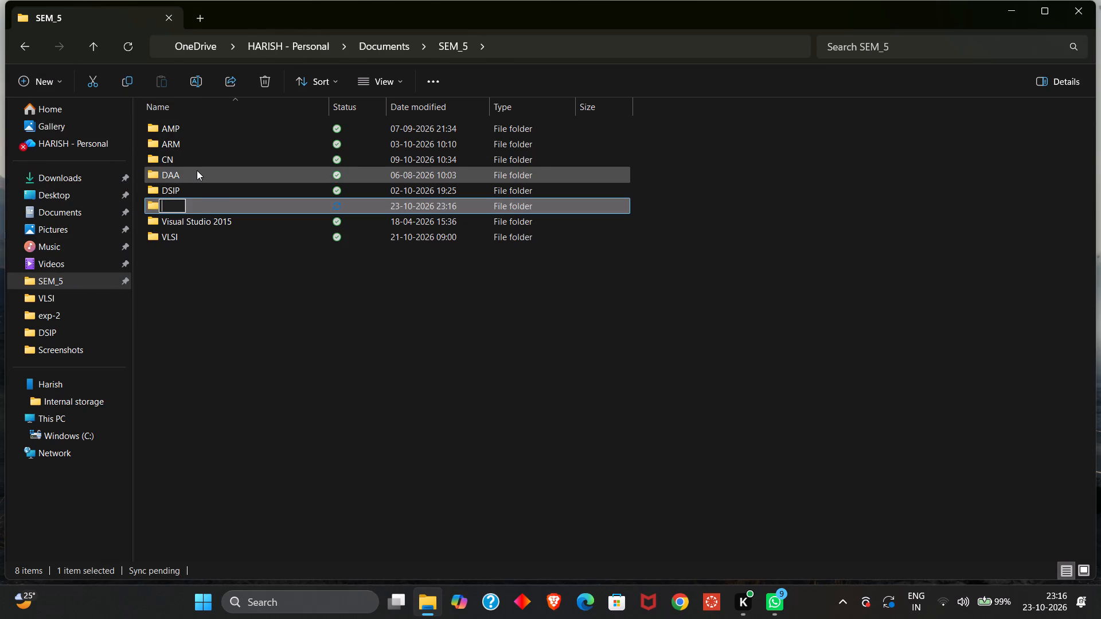
pyautogui.write('python')
pyautogui.press('space')
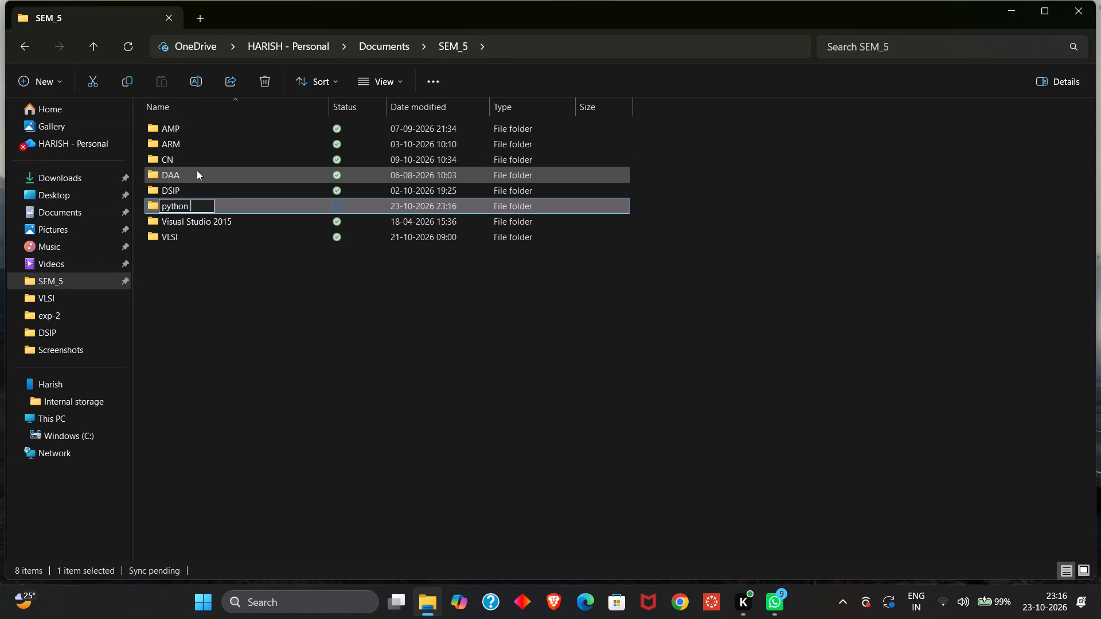
pyautogui.write('frame')
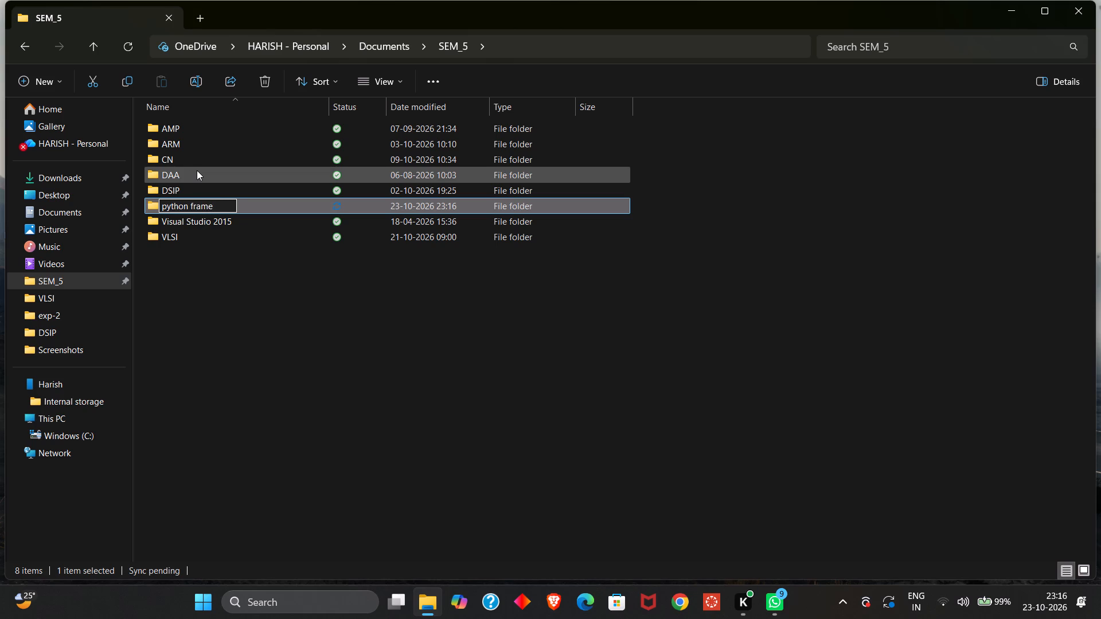
pyautogui.write('work')
pyautogui.press('Return')
pyautogui.click(280, 207)
pyautogui.press('Return')
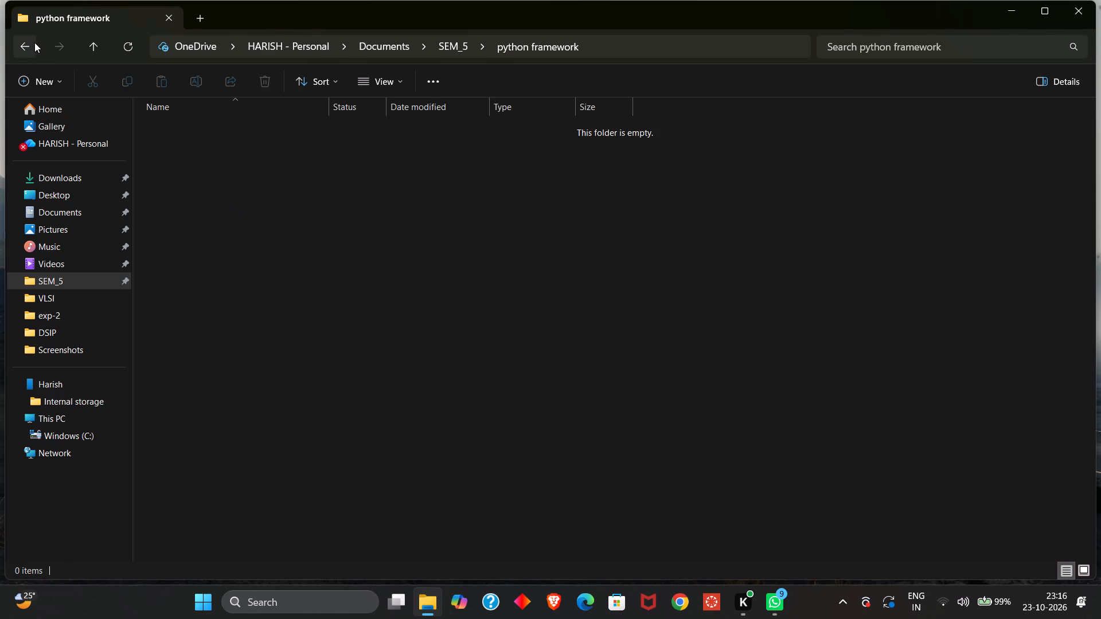
# Copy the online_quiz folder from the Desktop into the "python framework" folder in SEM_5.
pyautogui.click(79, 193)
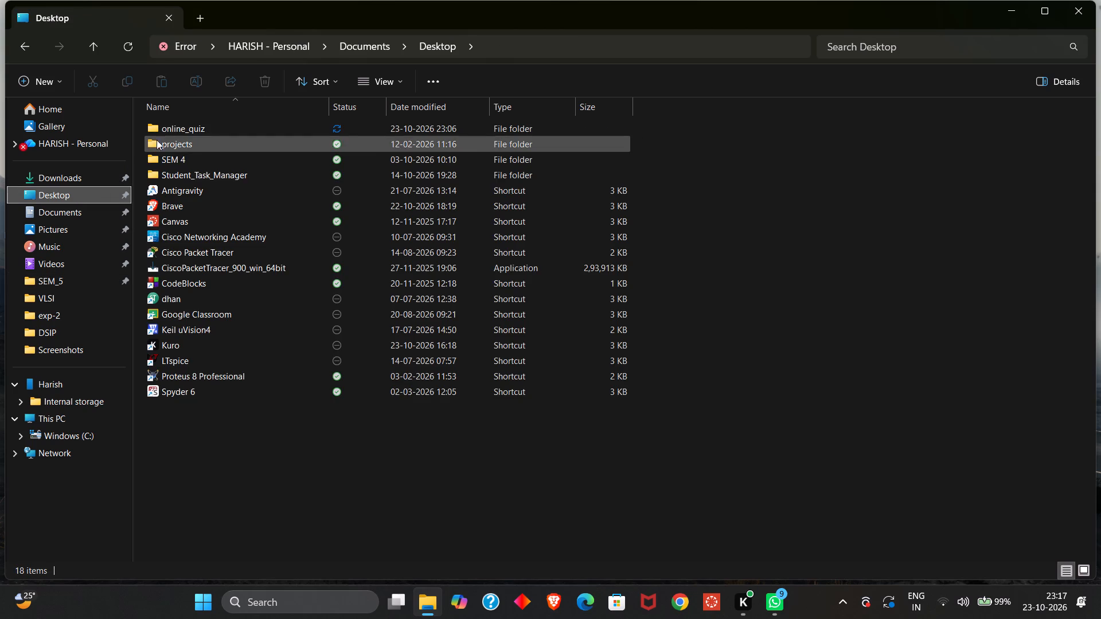
pyautogui.click(175, 128)
pyautogui.hotkey('ctrl', 'c')
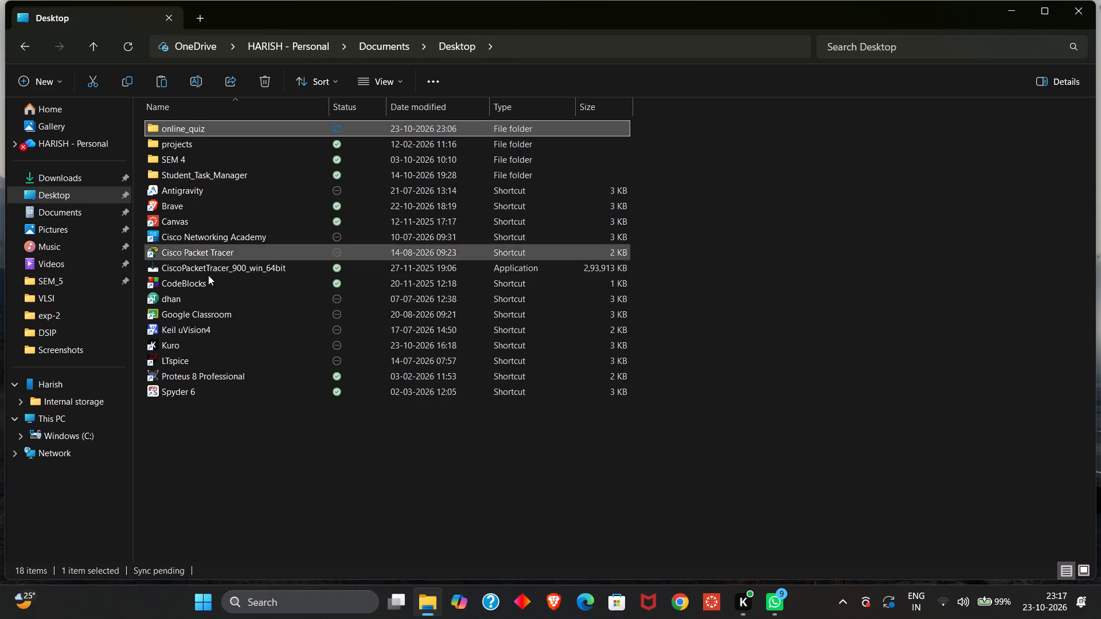
pyautogui.click(63, 273)
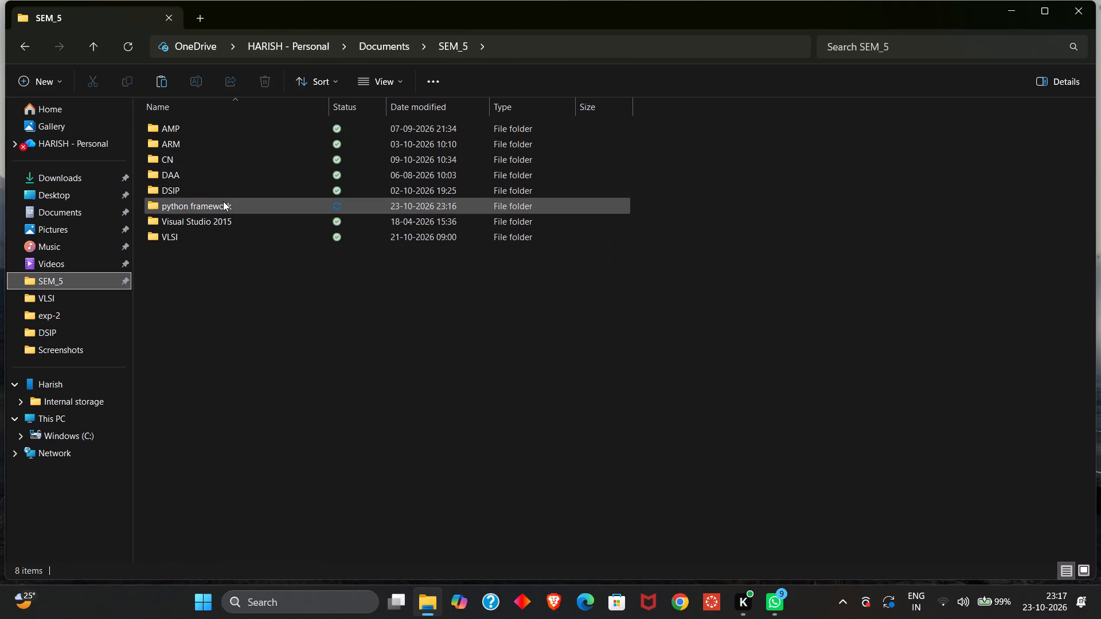
pyautogui.click(223, 201)
pyautogui.doubleClick(223, 201)
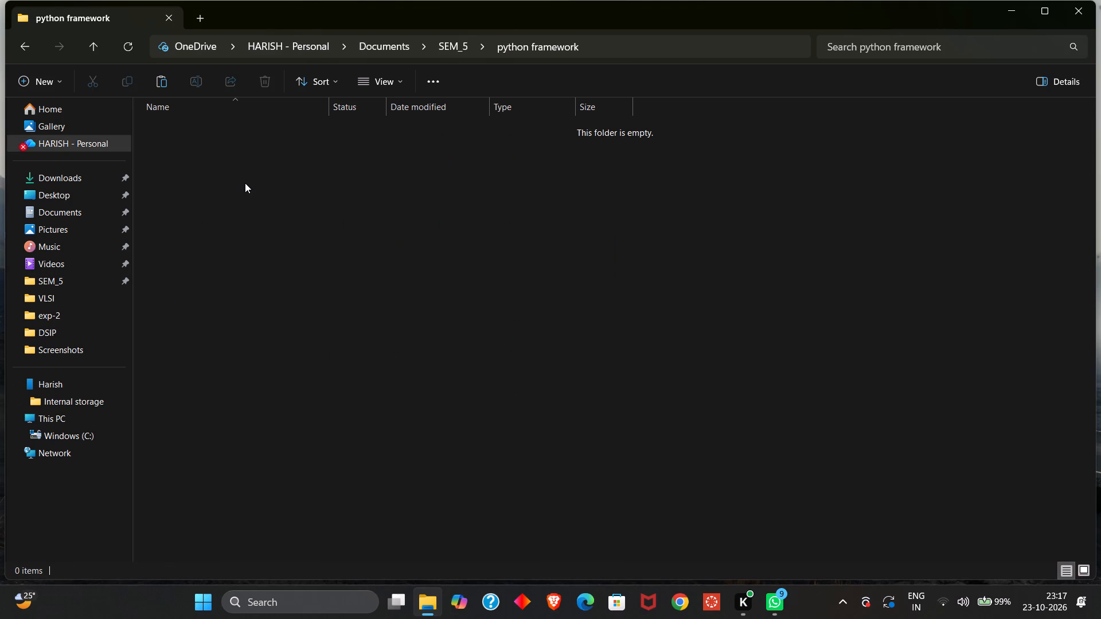
pyautogui.hotkey('ctrl', 'v')
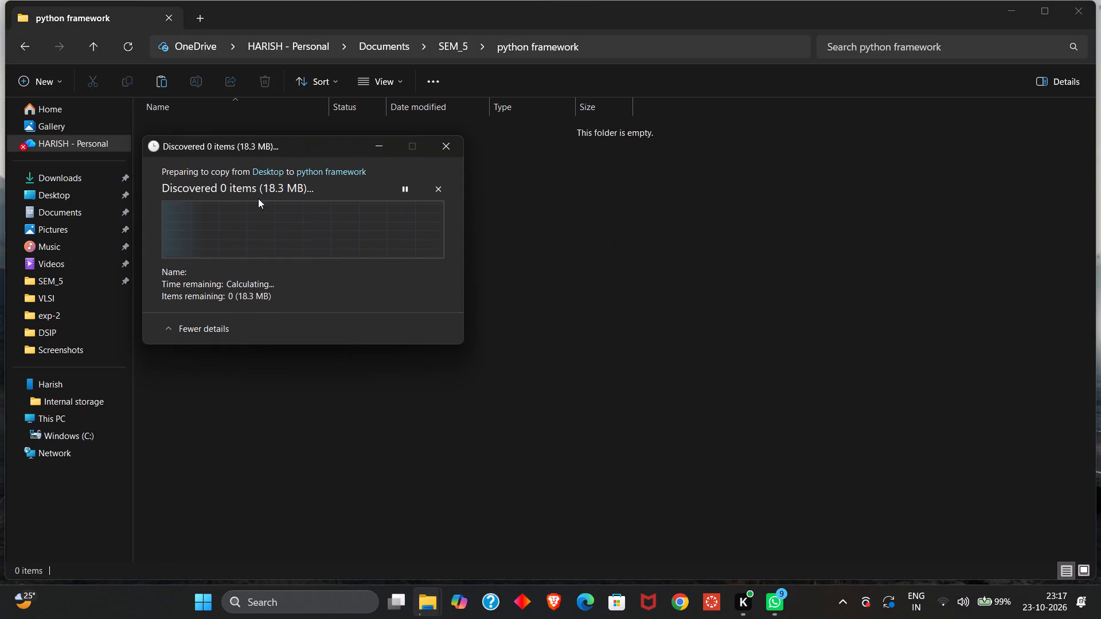
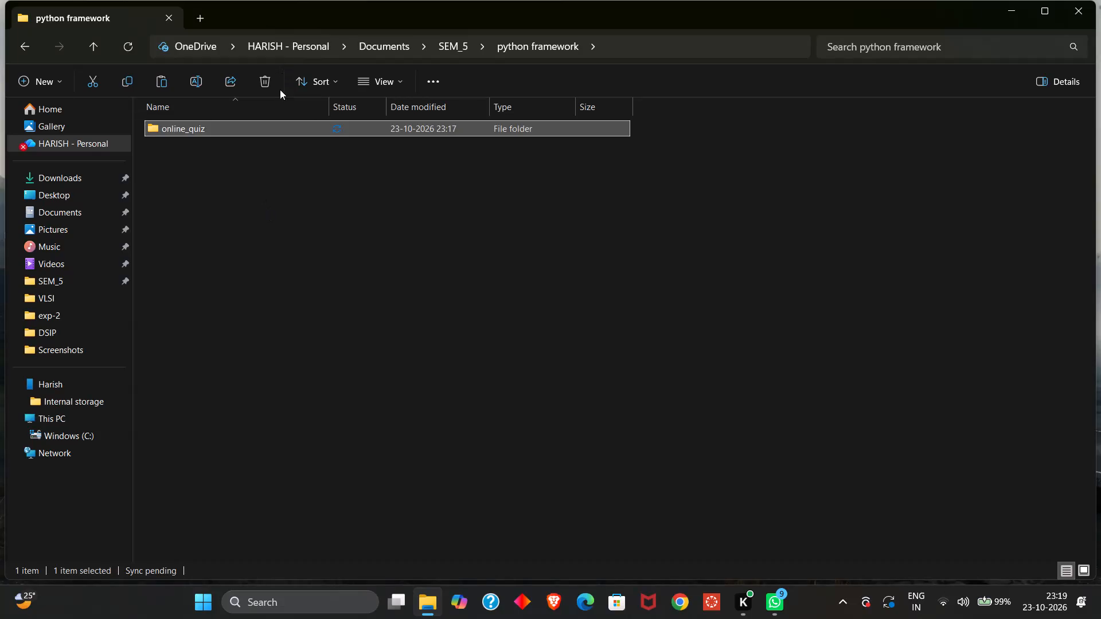
# Look through the copied online_quiz folder, checking its quizproject and quiz subfolders, including templates and migrations.
pyautogui.doubleClick(275, 124)
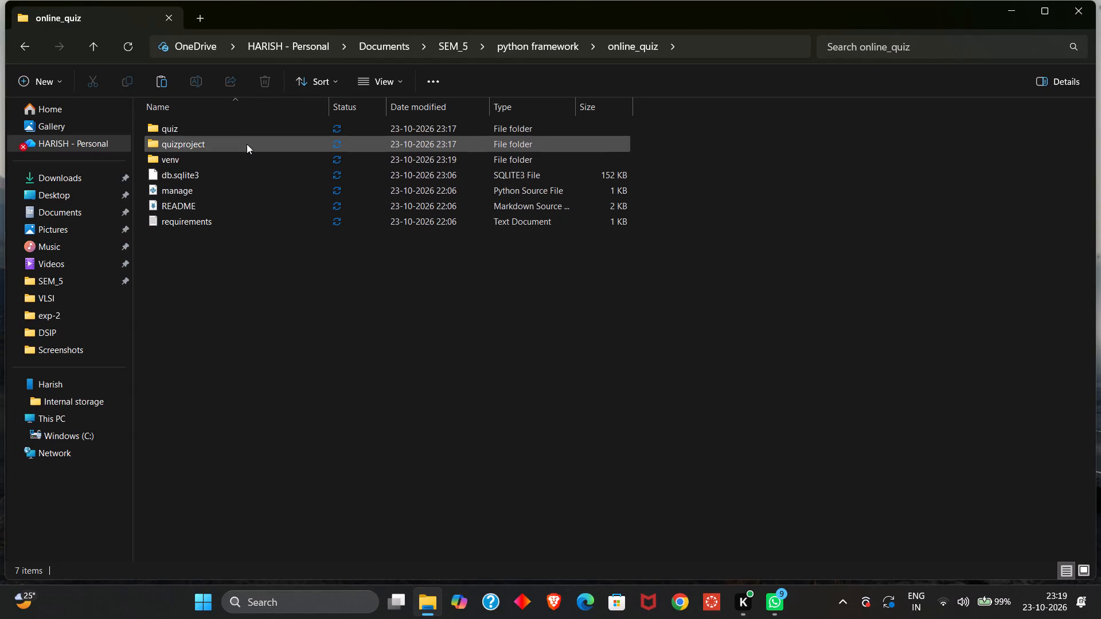
pyautogui.doubleClick(247, 142)
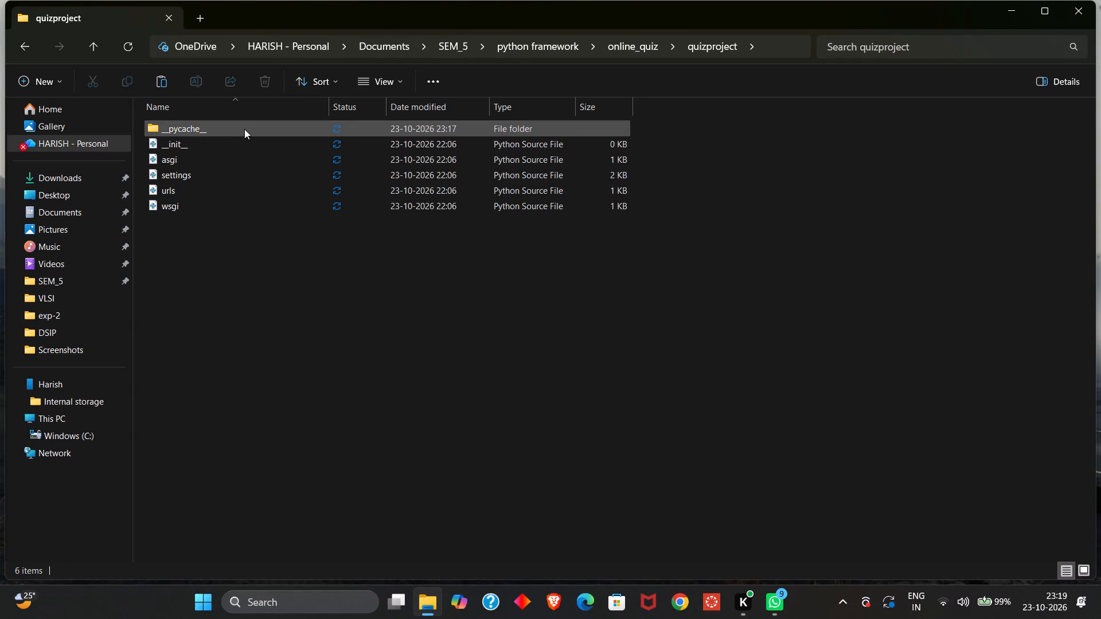
pyautogui.click(33, 42)
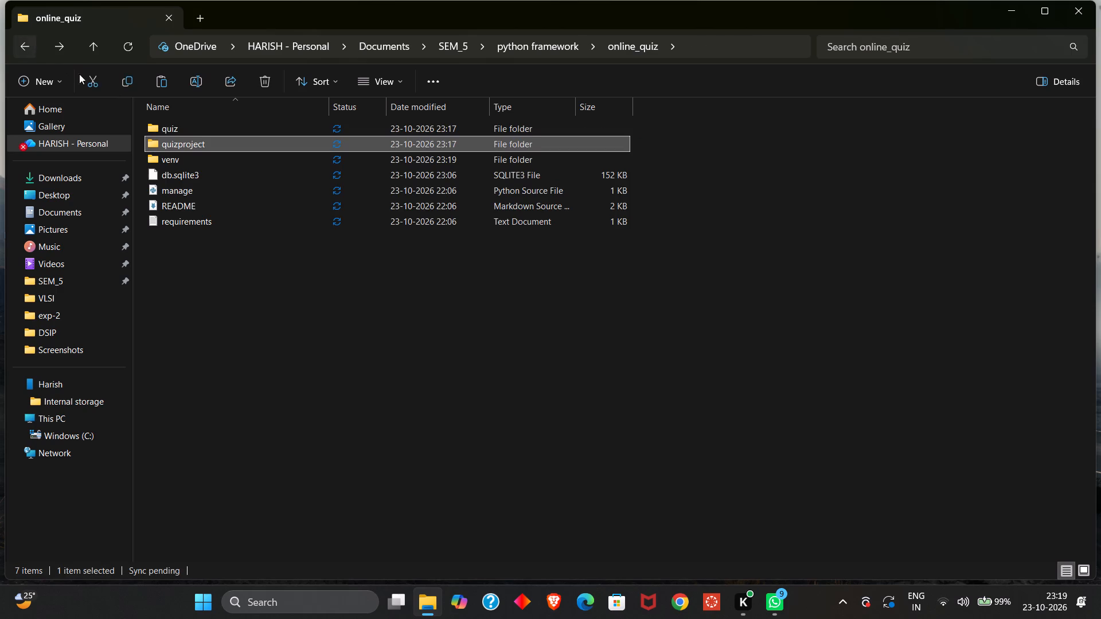
pyautogui.doubleClick(183, 130)
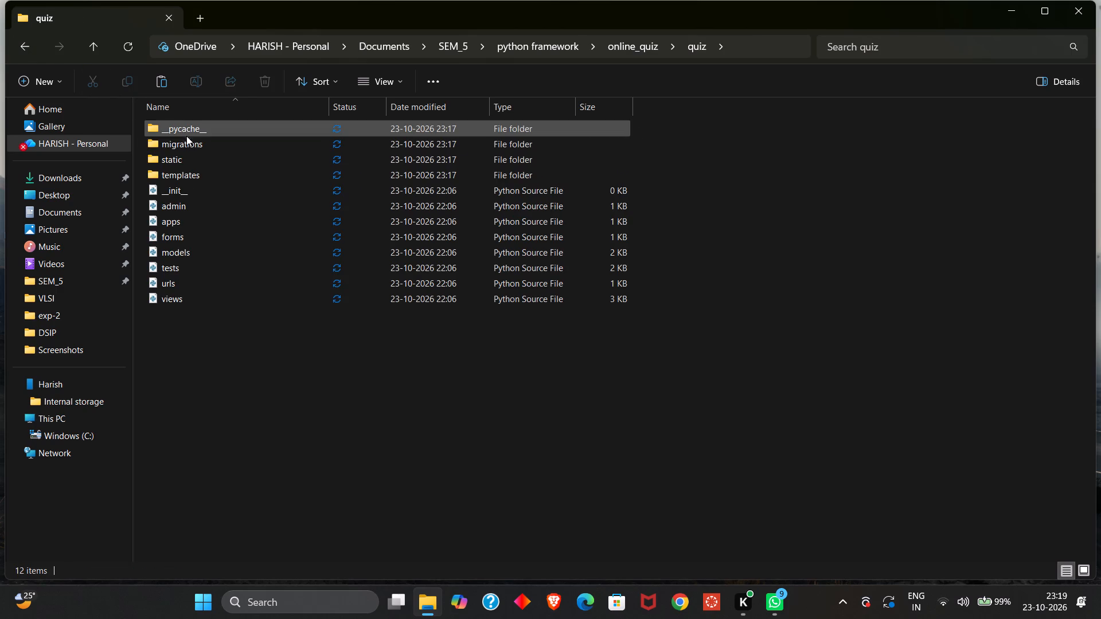
pyautogui.doubleClick(196, 178)
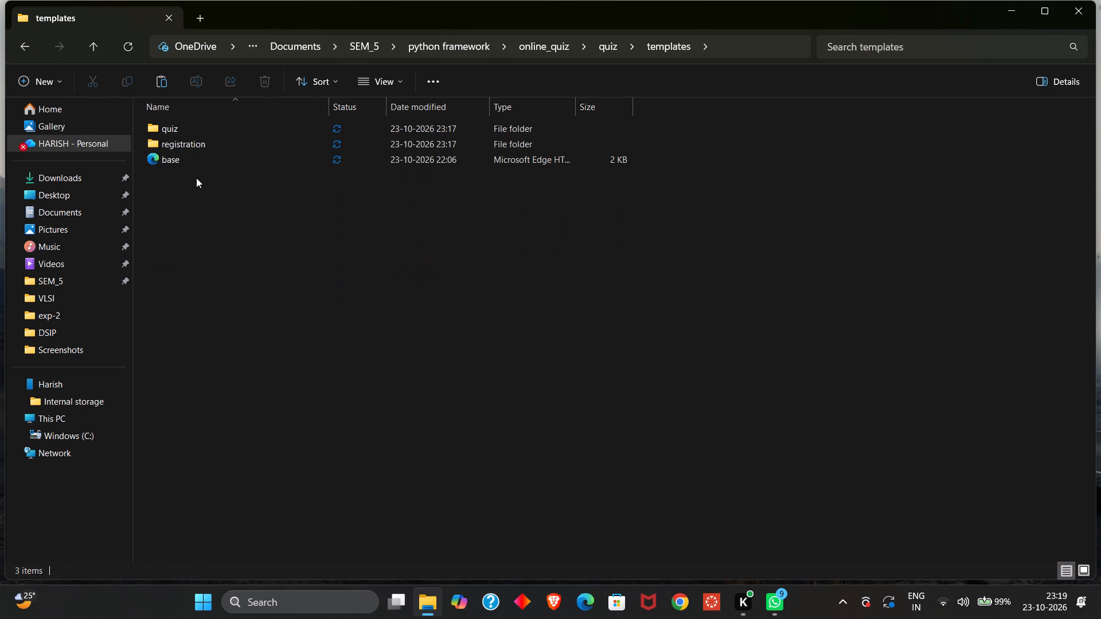
pyautogui.click(28, 45)
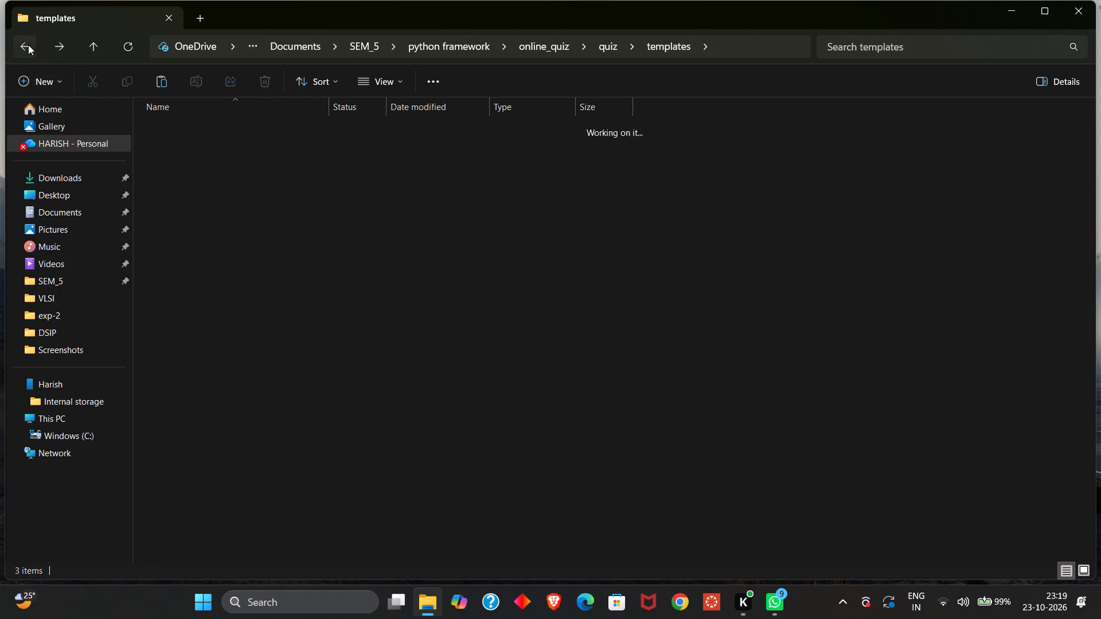
pyautogui.doubleClick(192, 144)
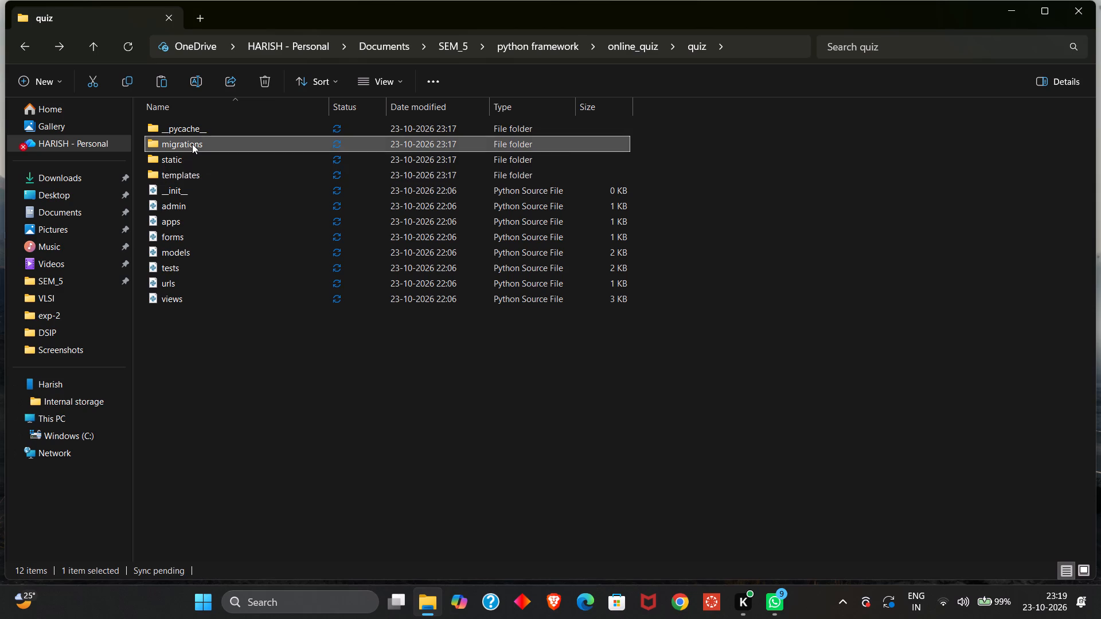
pyautogui.click(28, 44)
pyautogui.click(20, 44)
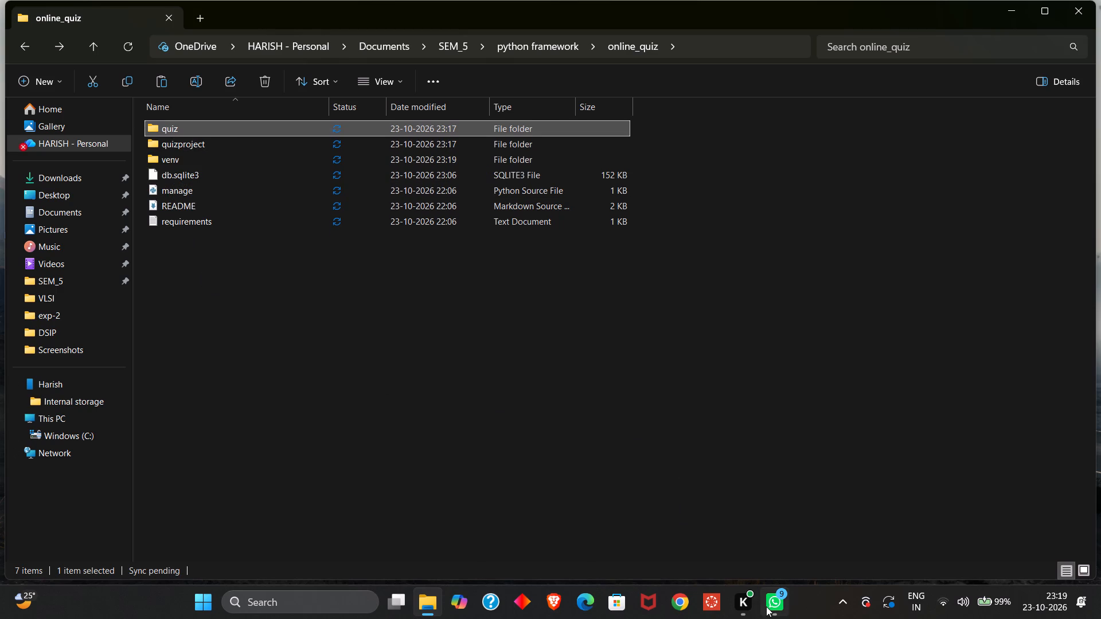
# Switch to Chrome with the student's own university profile and open Google Classroom.
pyautogui.click(677, 604)
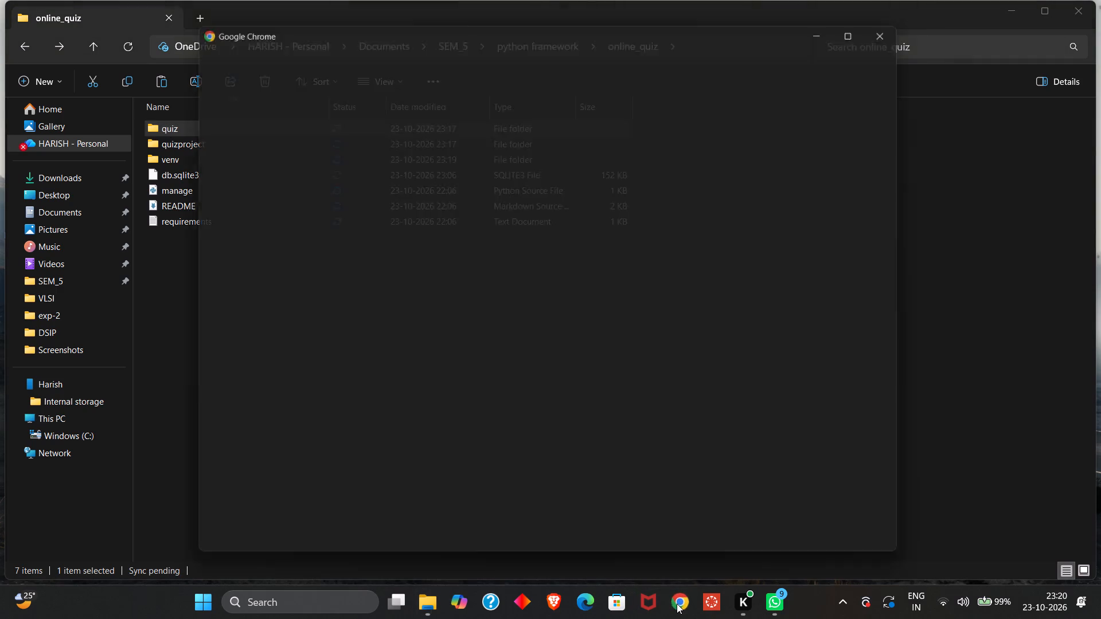
pyautogui.click(364, 401)
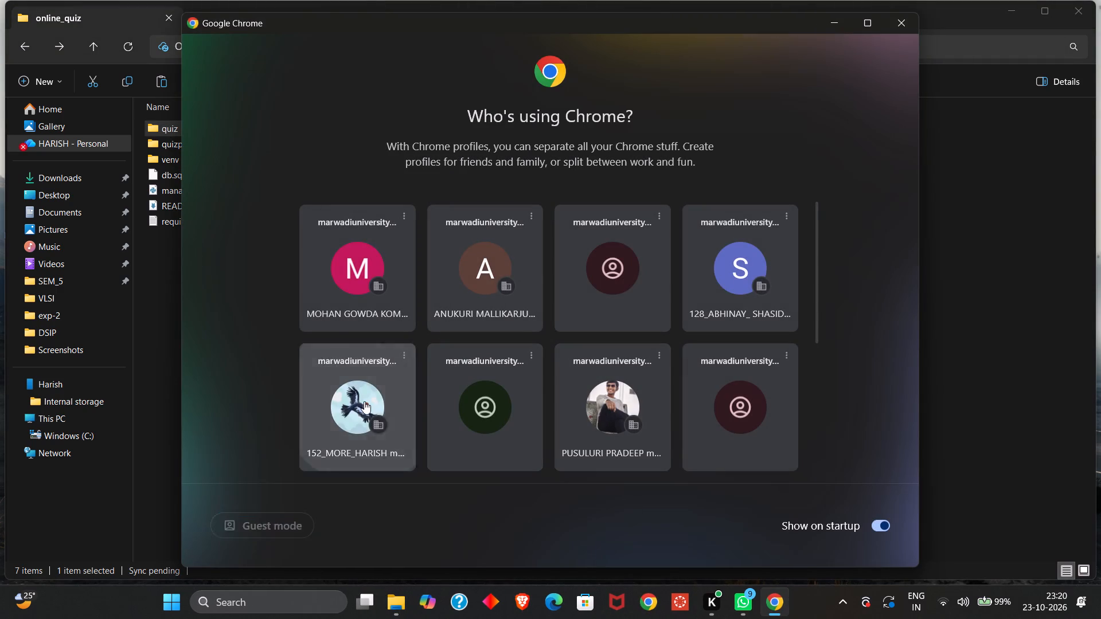
pyautogui.click(516, 347)
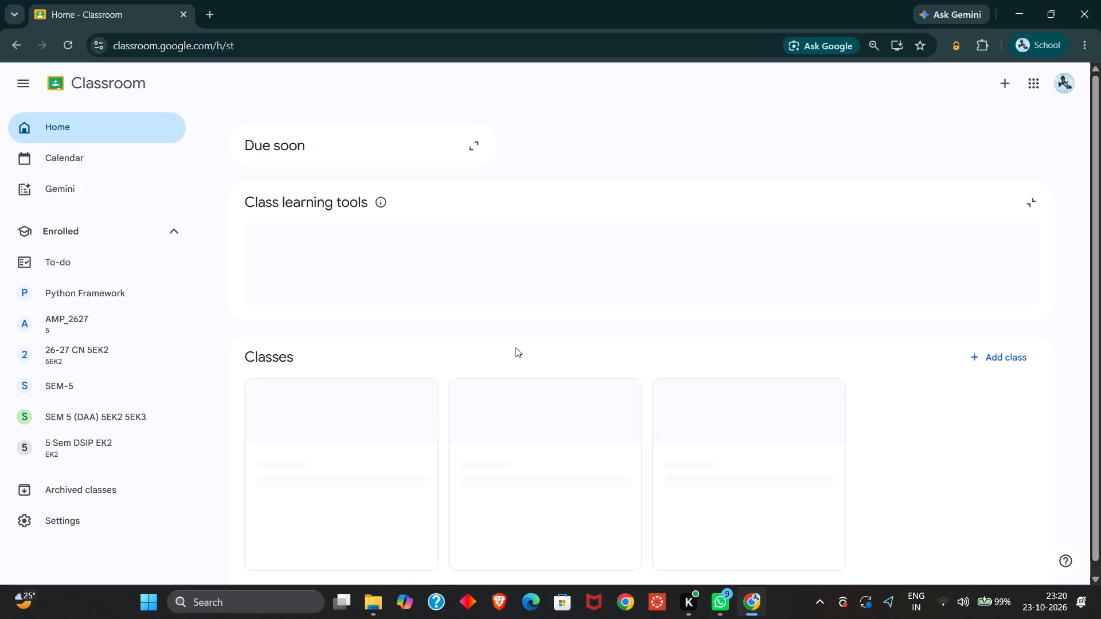
# Open the Project Work assignment in the Python Framework class to read its submission guidelines.
pyautogui.scroll(-1, 516, 347)
pyautogui.doubleClick(139, 296)
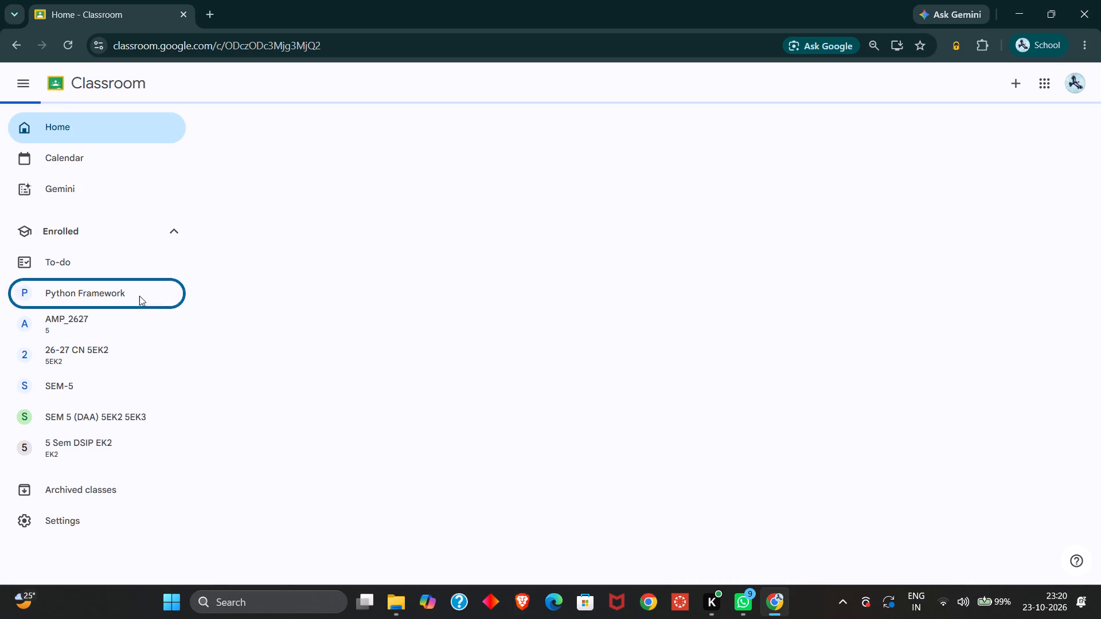
pyautogui.click(118, 292)
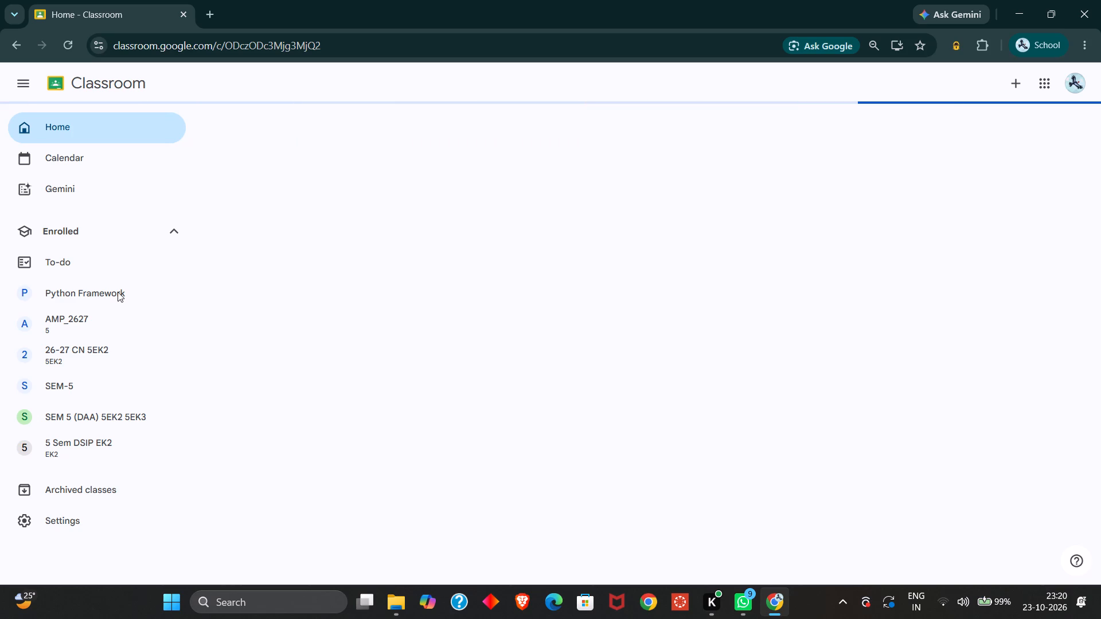
pyautogui.click(95, 292)
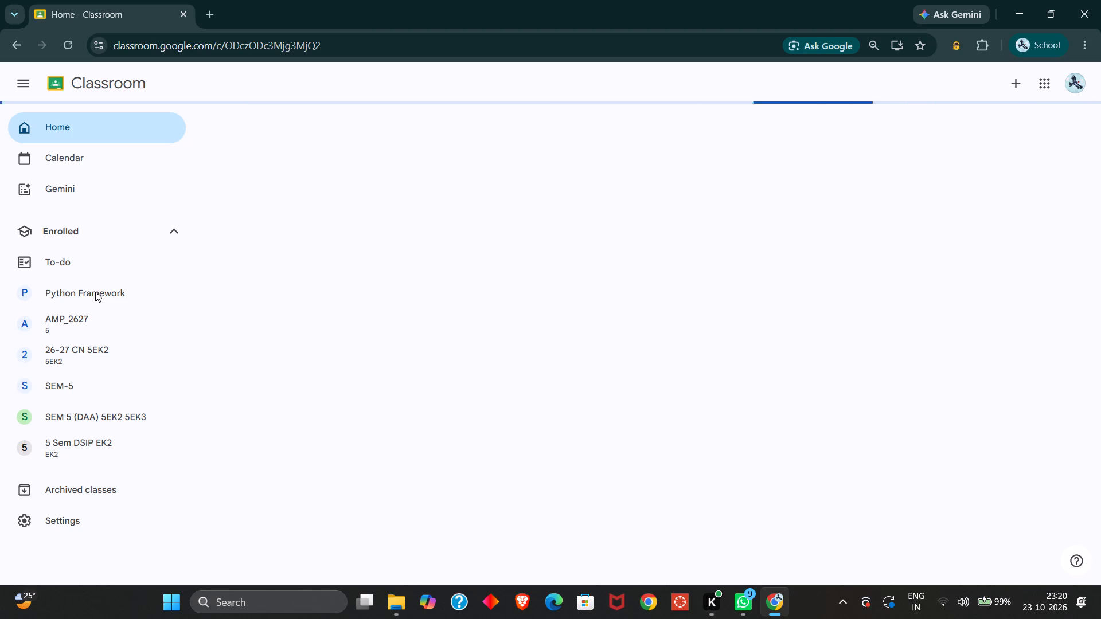
pyautogui.click(95, 292)
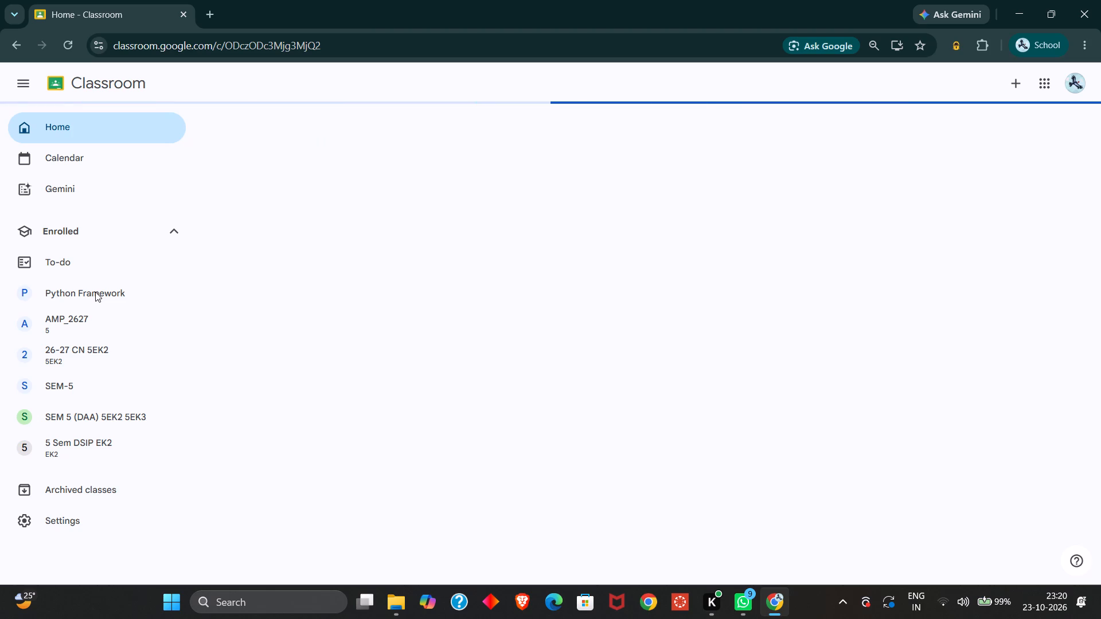
pyautogui.click(95, 292)
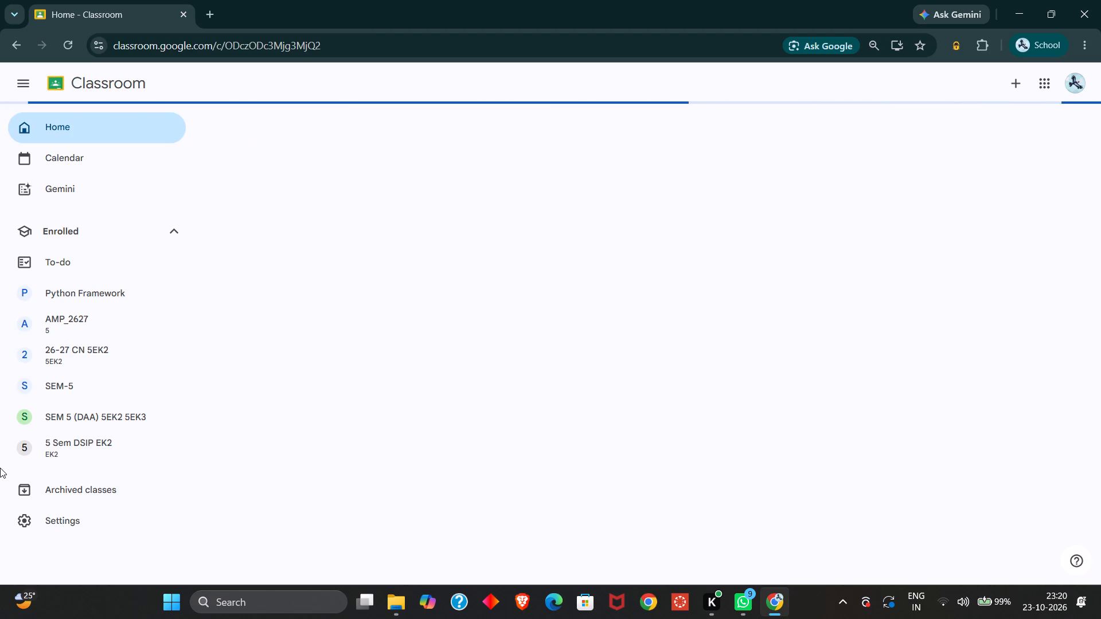
pyautogui.click(1100, 516)
pyautogui.click(1100, 516)
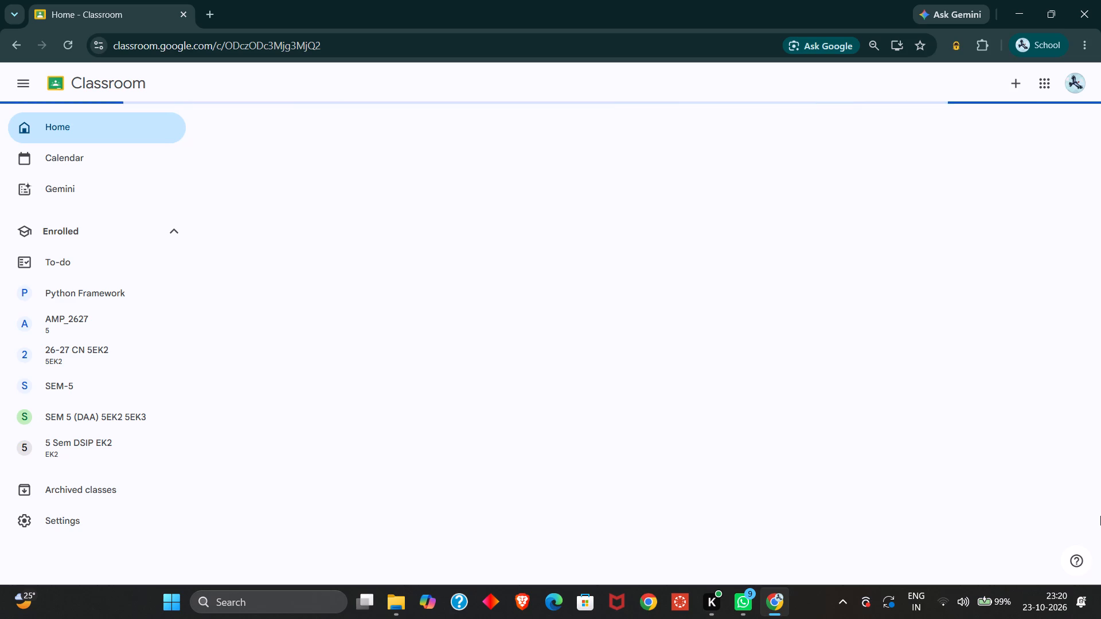
pyautogui.click(1100, 516)
pyautogui.click(1100, 516)
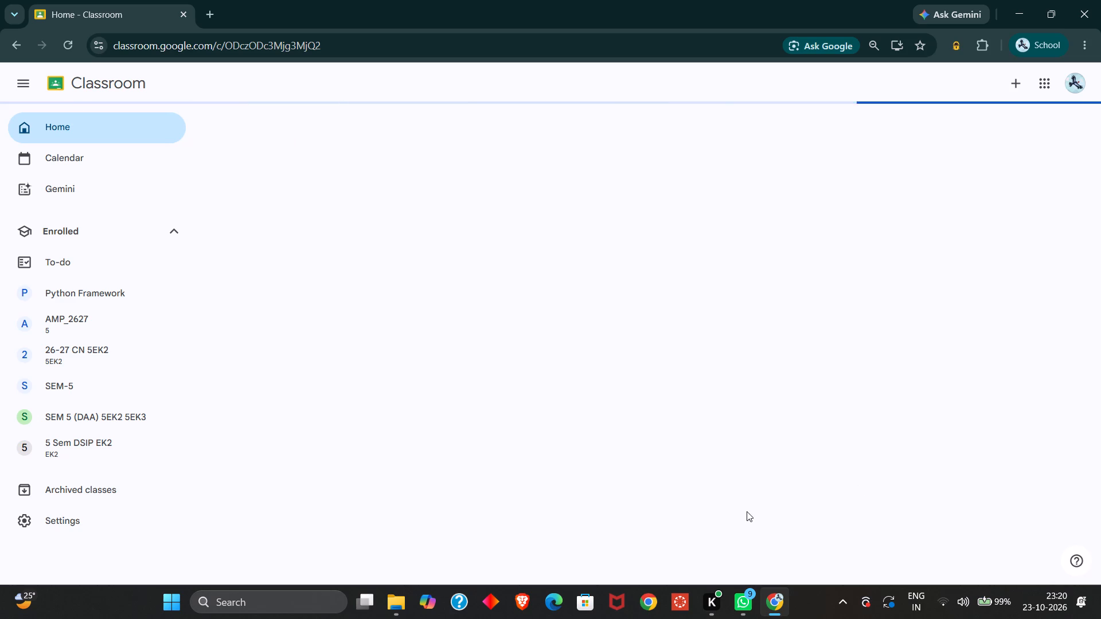
pyautogui.click(116, 289)
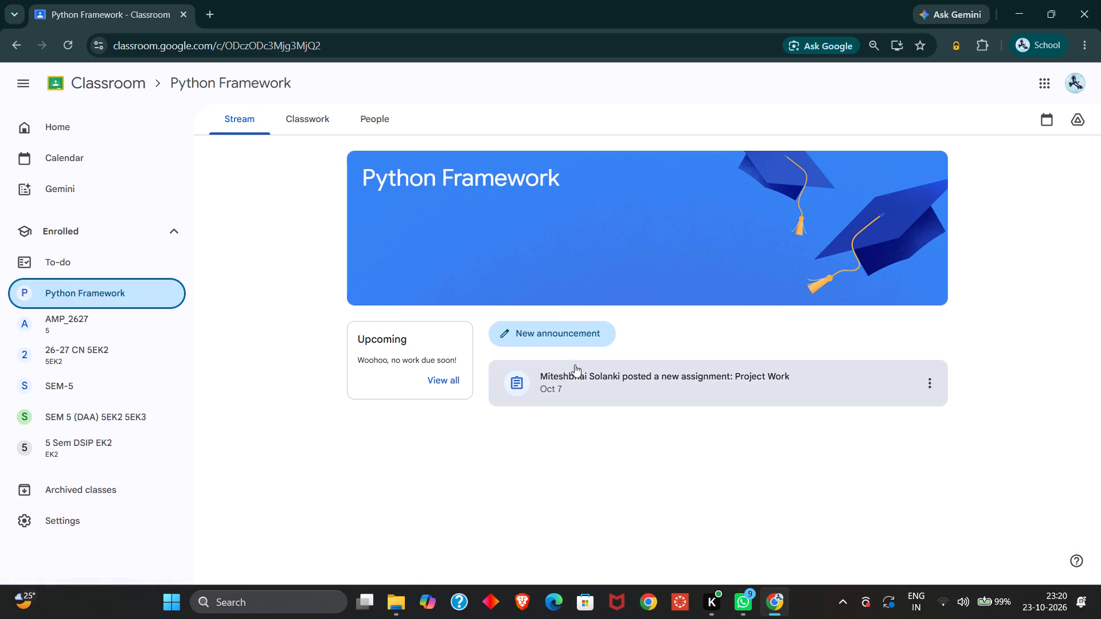
pyautogui.click(579, 378)
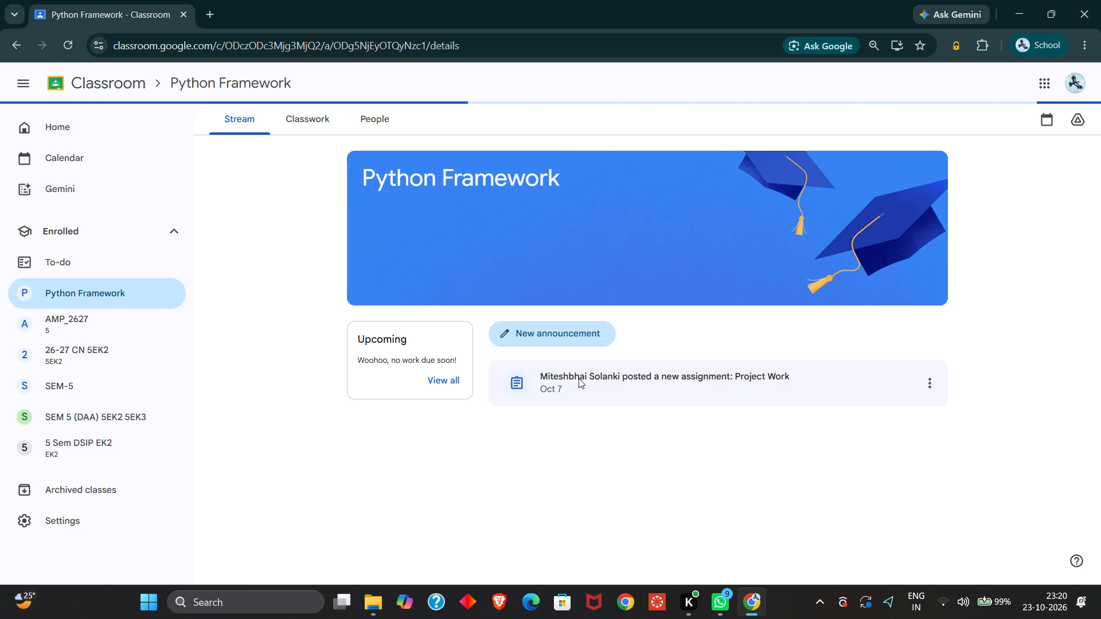
pyautogui.click(588, 378)
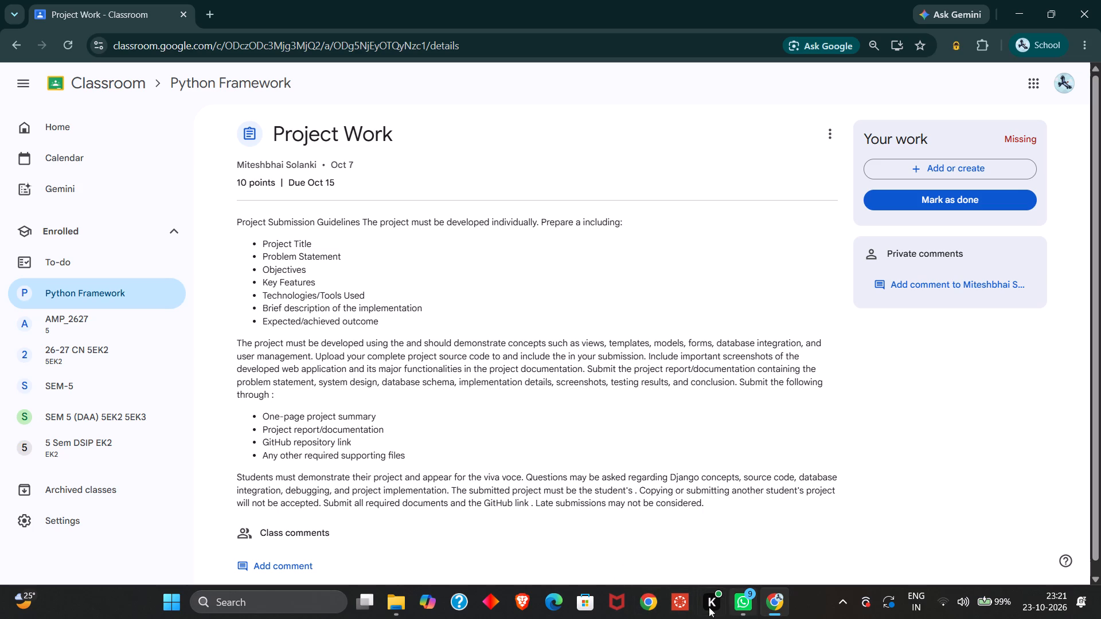
pyautogui.click(646, 603)
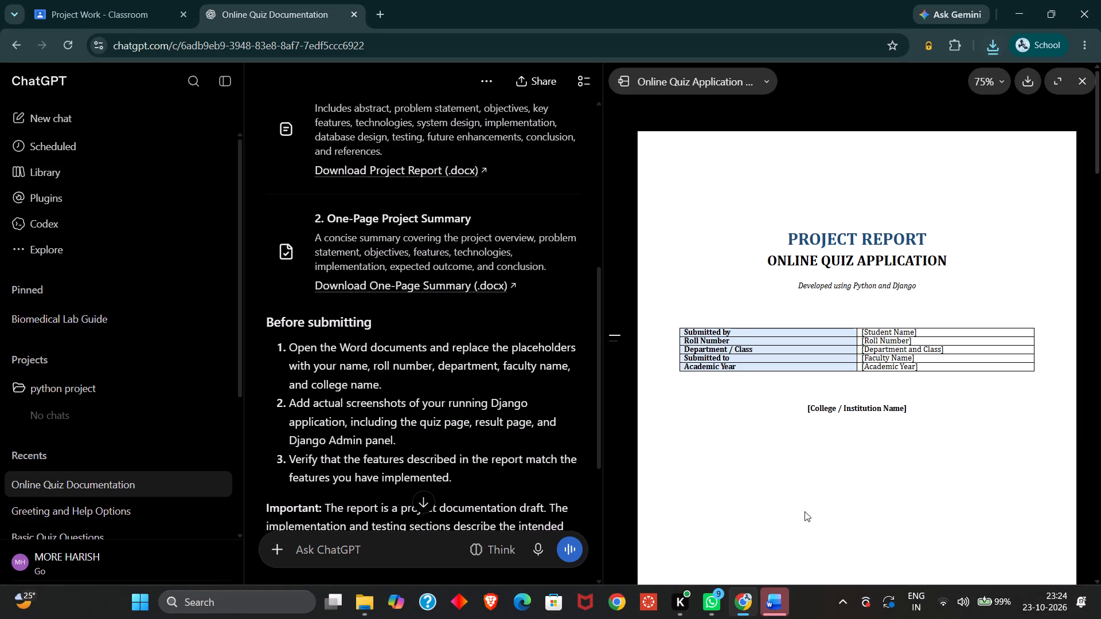
pyautogui.click(766, 597)
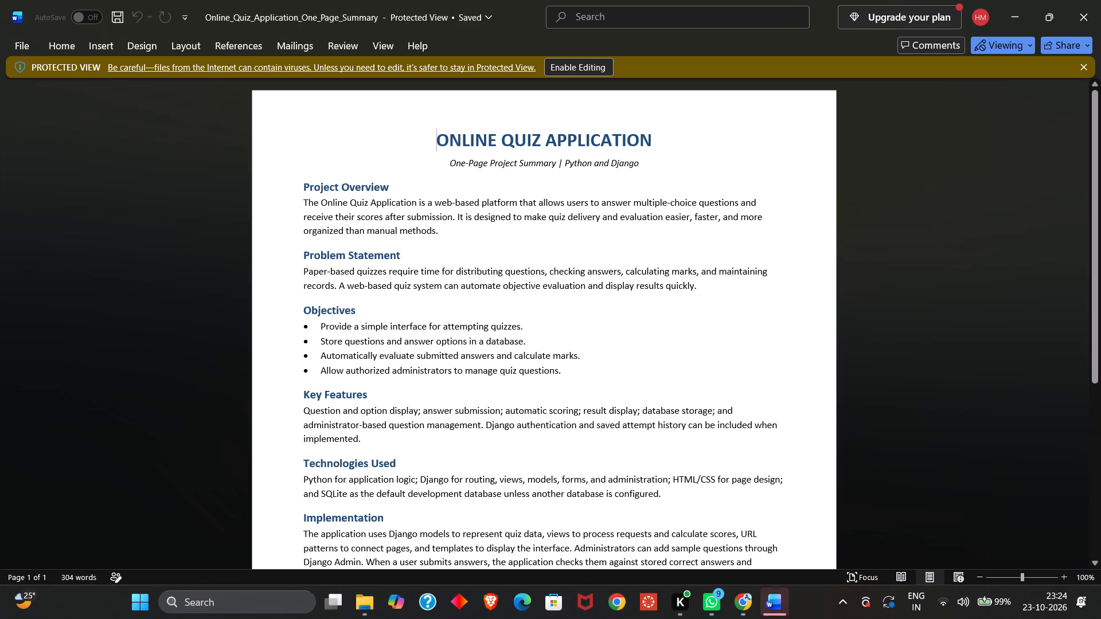
pyautogui.click(585, 69)
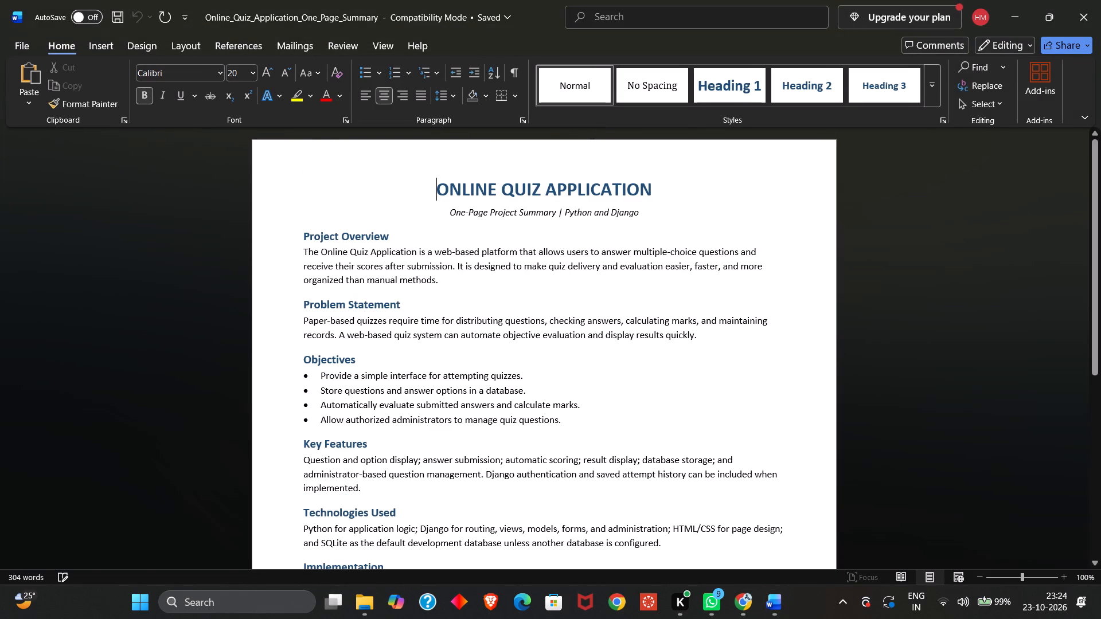
# Restyle the ONLINE QUIZ APPLICATION title, trying unbolded text, bold Normal and Heading 1 before applying the Title and Book Title styles.
pyautogui.scroll(-1, 413, 351)
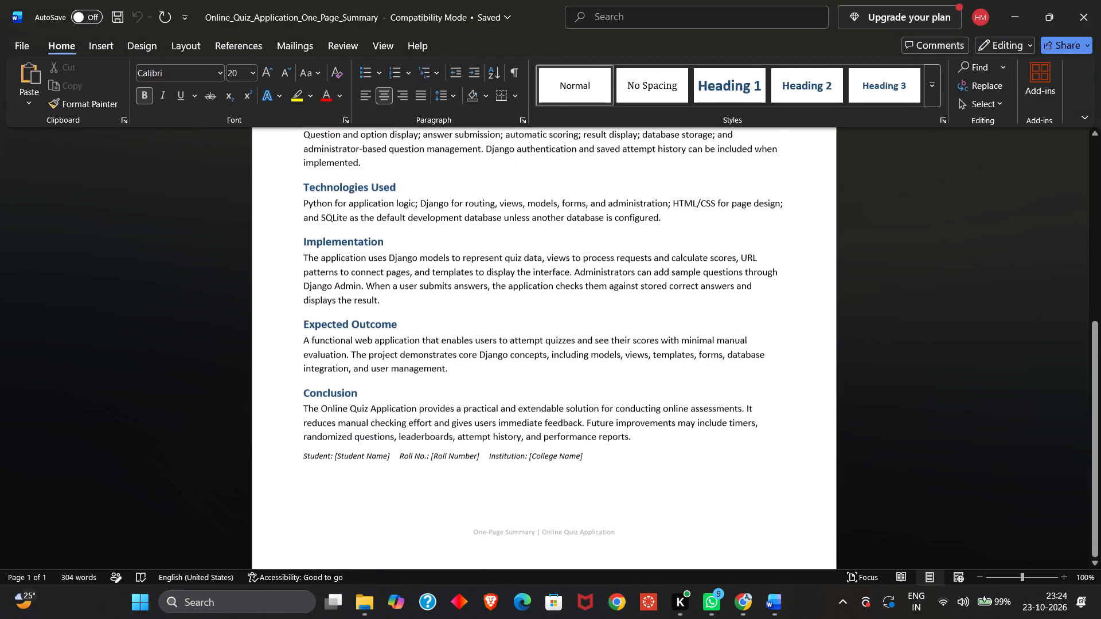
pyautogui.scroll(-1, 413, 351)
pyautogui.scroll(4, 413, 351)
pyautogui.click(413, 351)
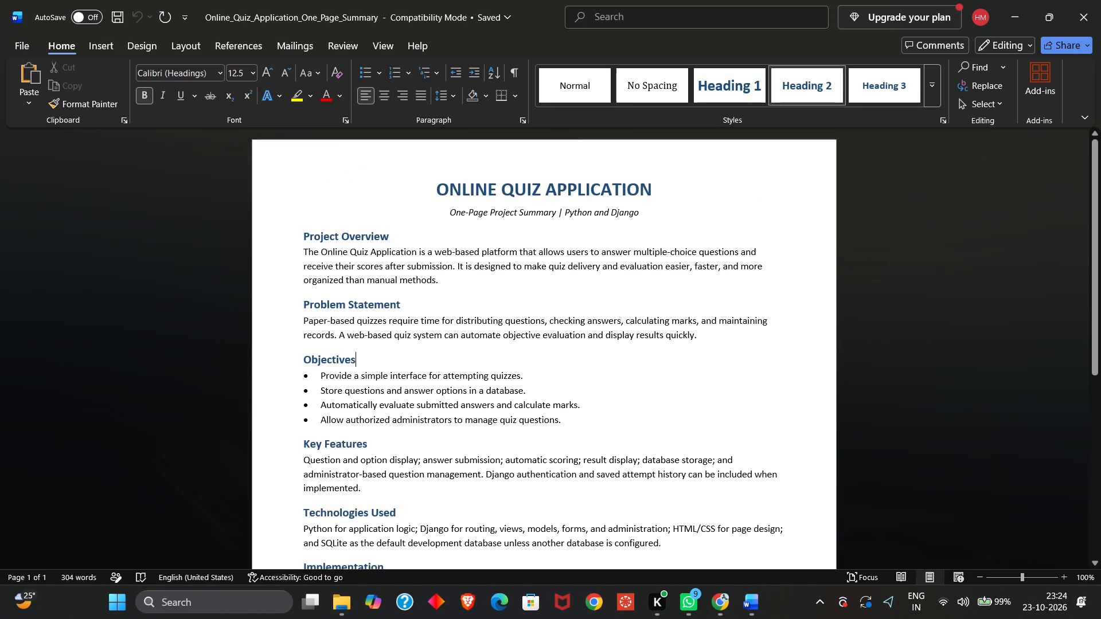
pyautogui.moveTo(658, 187); pyautogui.dragTo(624, 187)
pyautogui.moveTo(624, 187); pyautogui.dragTo(439, 190)
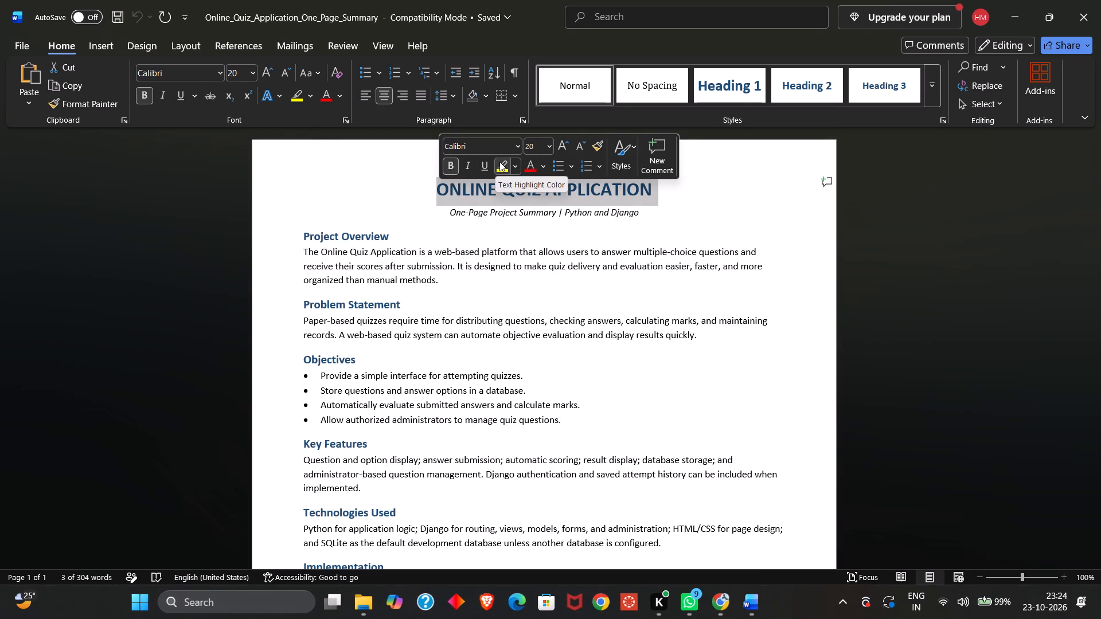
pyautogui.click(455, 166)
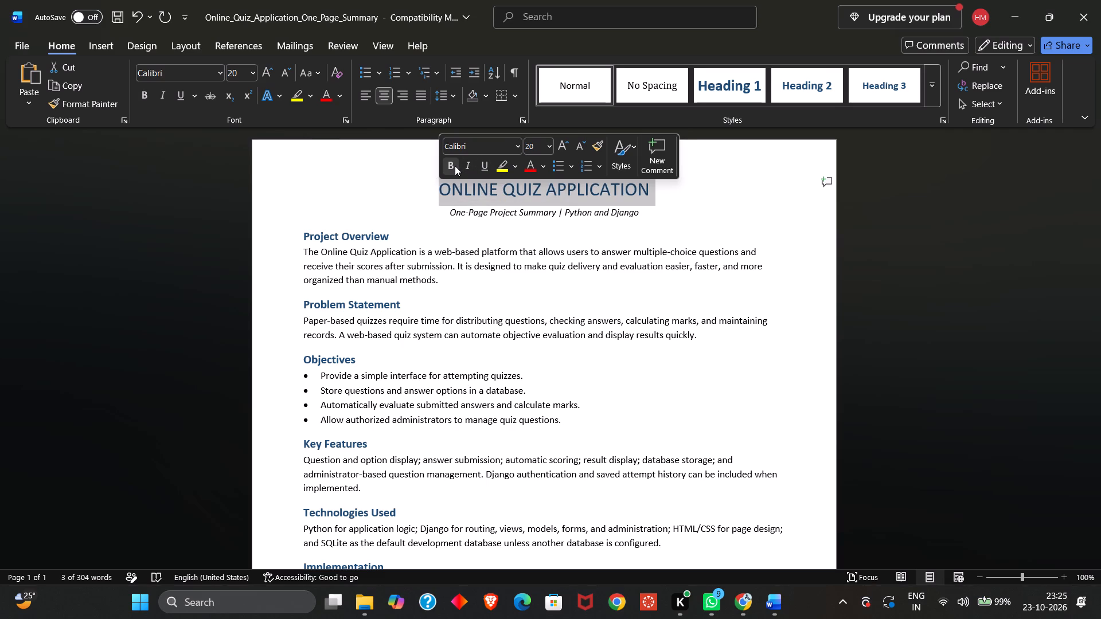
pyautogui.click(622, 155)
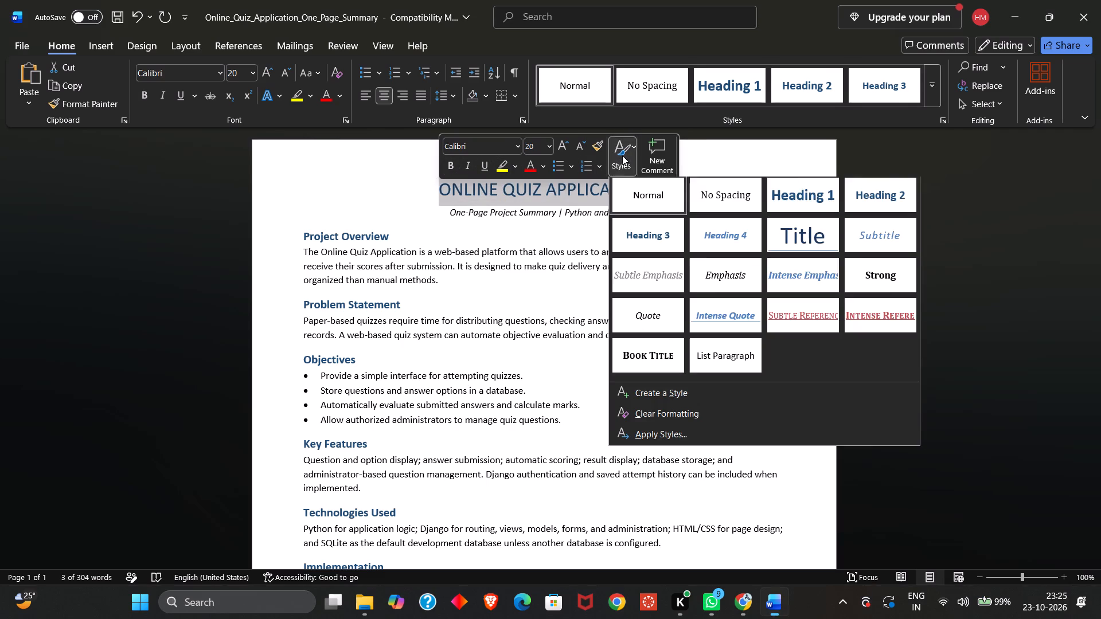
pyautogui.click(633, 201)
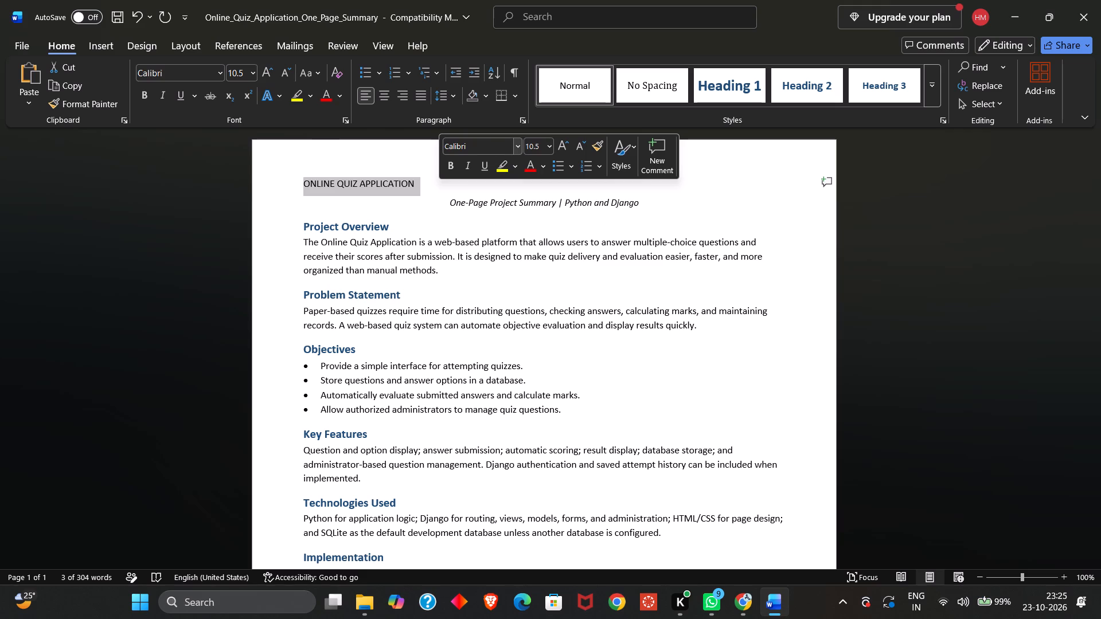
pyautogui.click(455, 164)
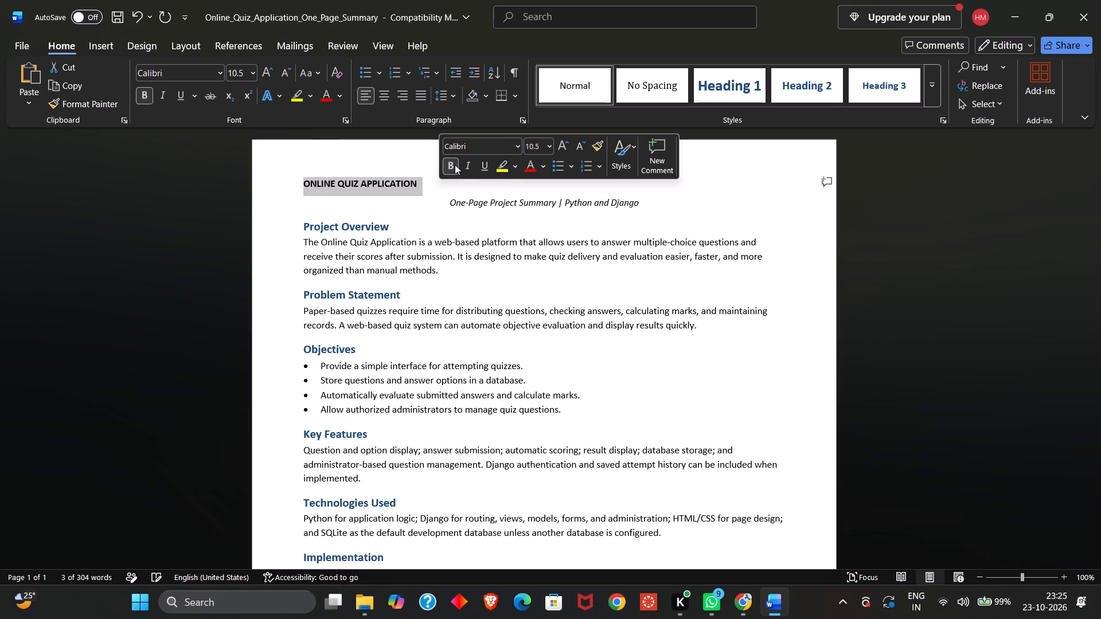
pyautogui.click(619, 149)
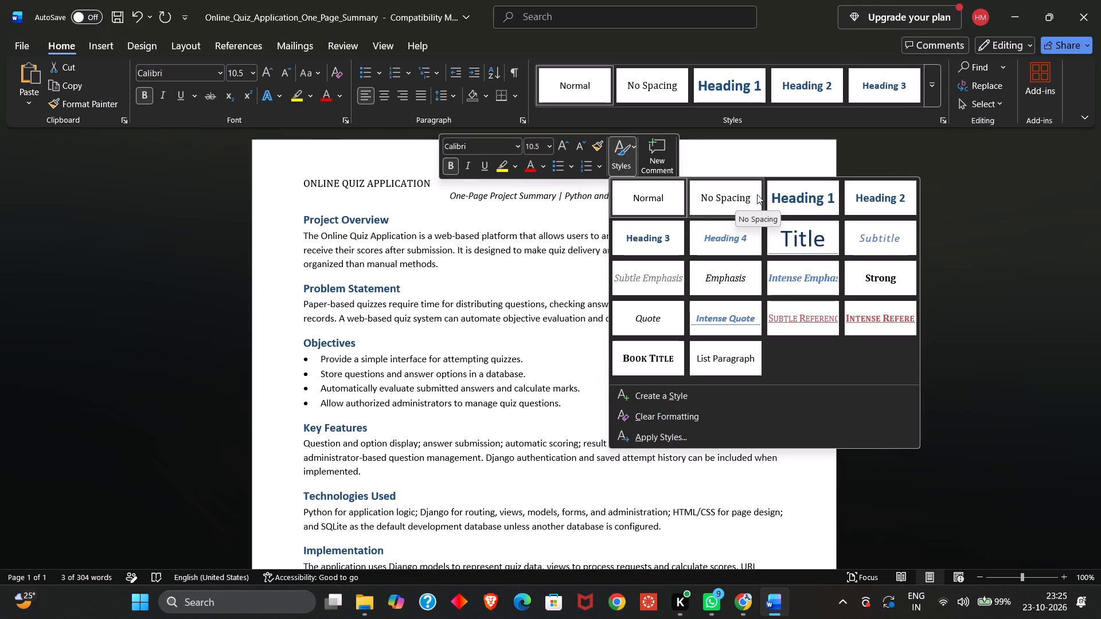
pyautogui.click(799, 196)
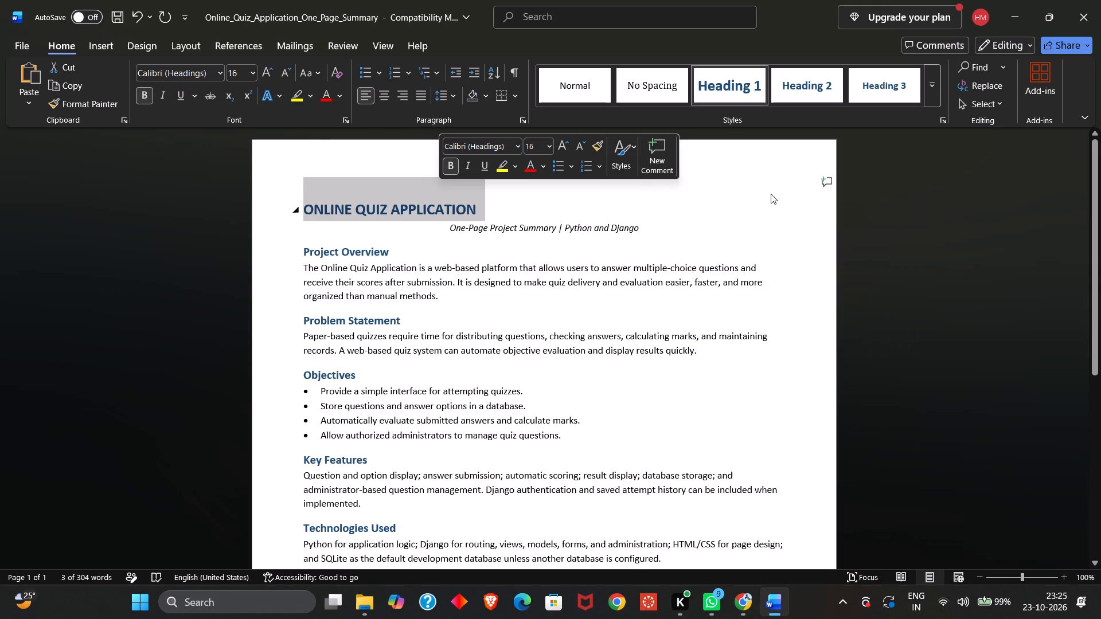
pyautogui.click(625, 152)
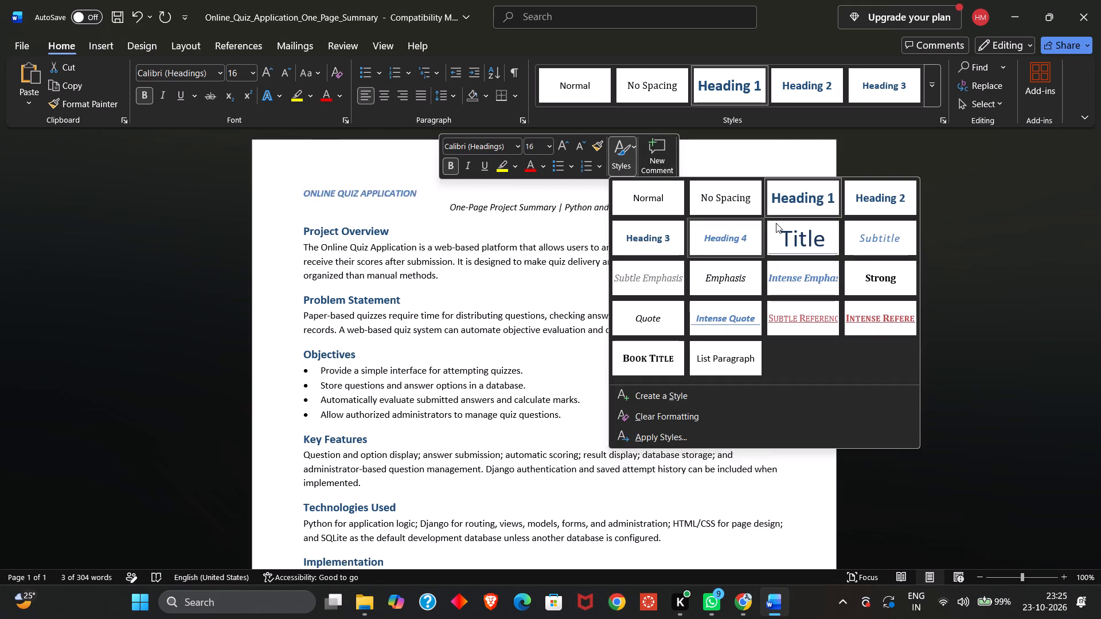
pyautogui.click(791, 235)
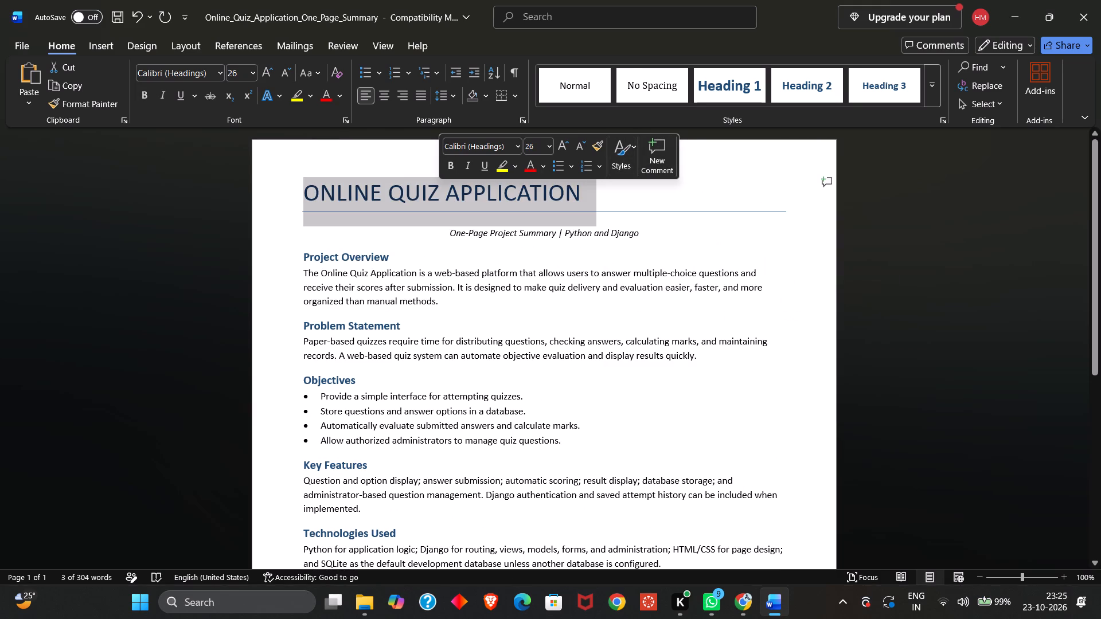
pyautogui.click(611, 139)
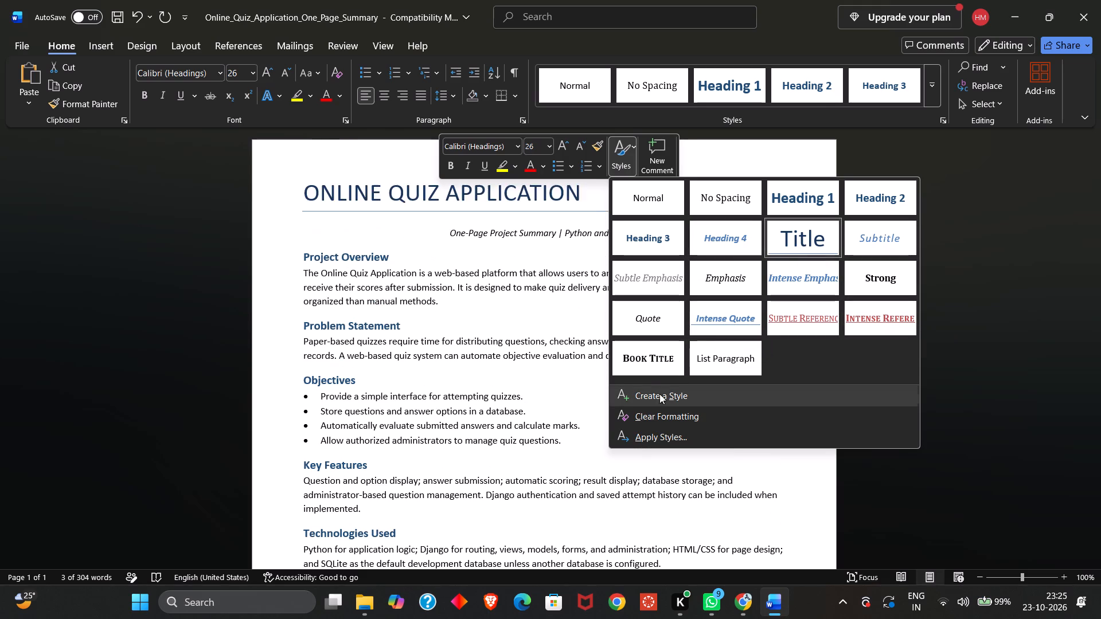
pyautogui.click(657, 364)
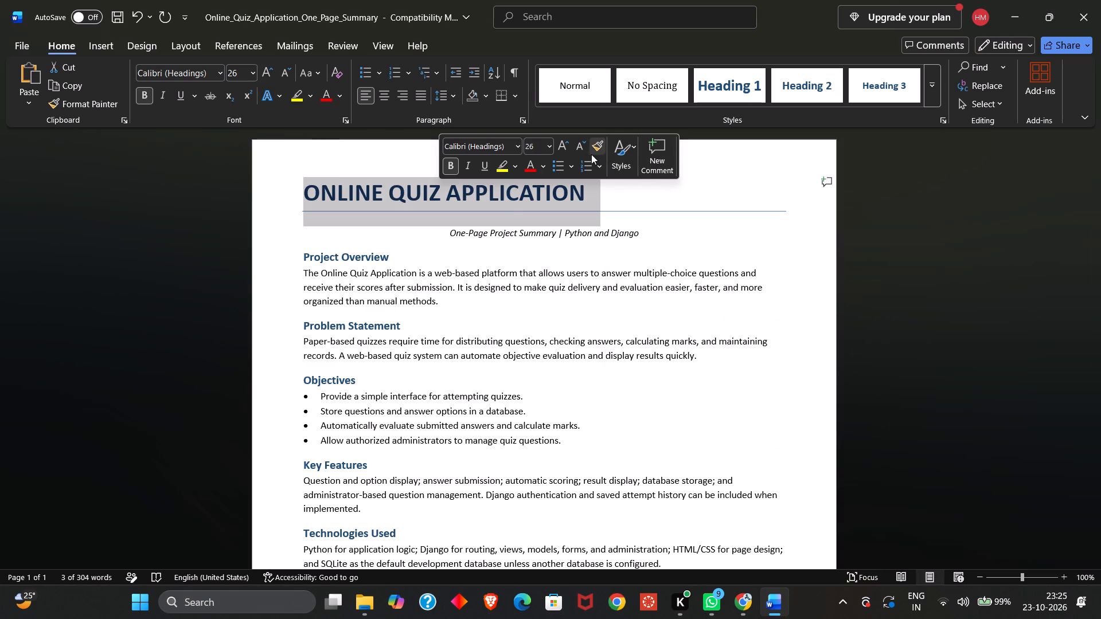
# Try a bullet and a red font colour on the document title, and settle on black text without a bullet.
pyautogui.click(565, 159)
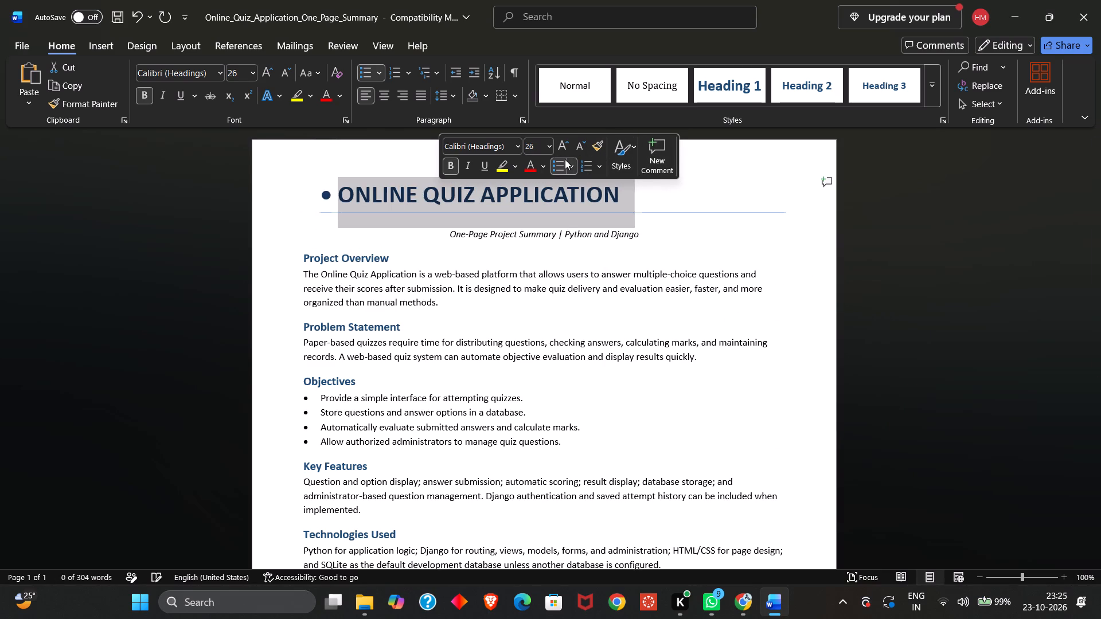
pyautogui.click(565, 159)
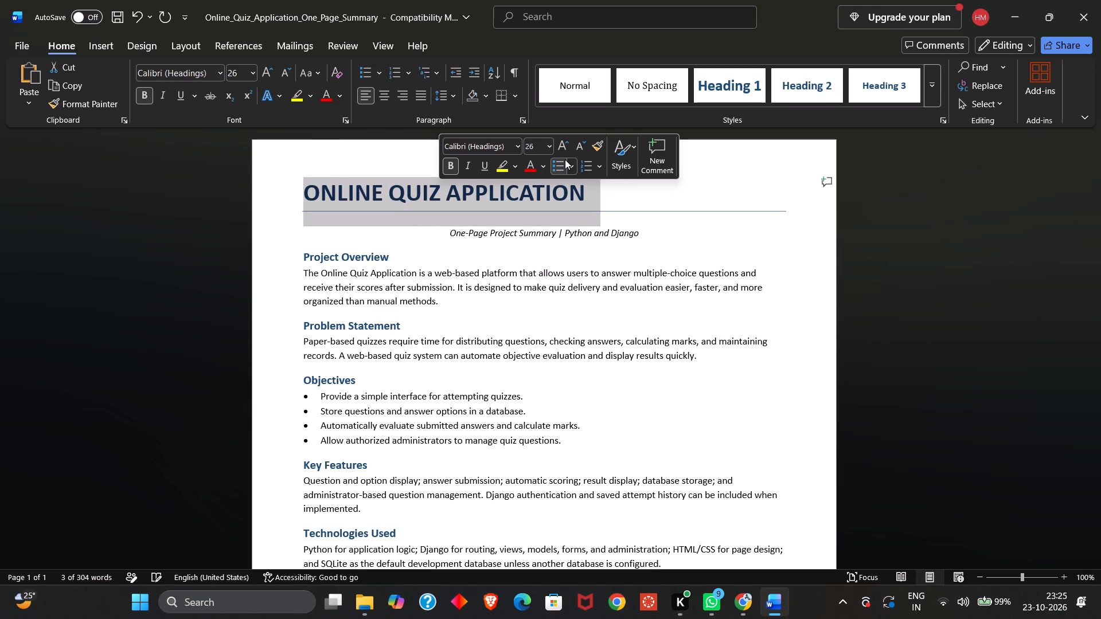
pyautogui.click(532, 166)
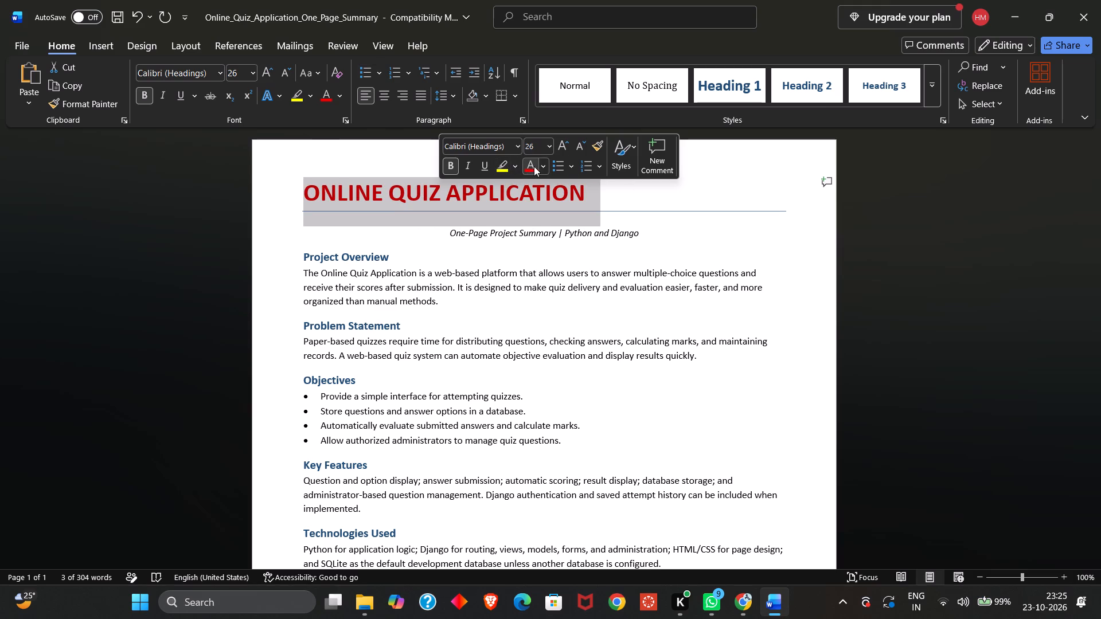
pyautogui.click(539, 165)
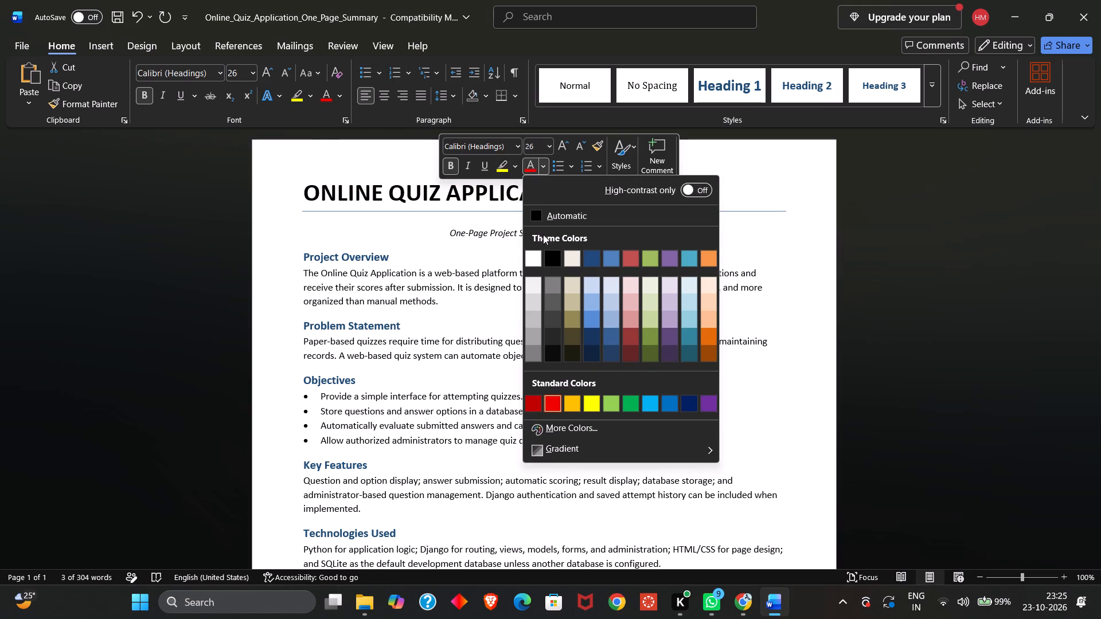
pyautogui.click(557, 261)
# Change the font colour of the Project Overview (with the subtitle), Problem Statement, Objectives and Key Features headings to black.
pyautogui.moveTo(393, 262); pyautogui.dragTo(323, 242)
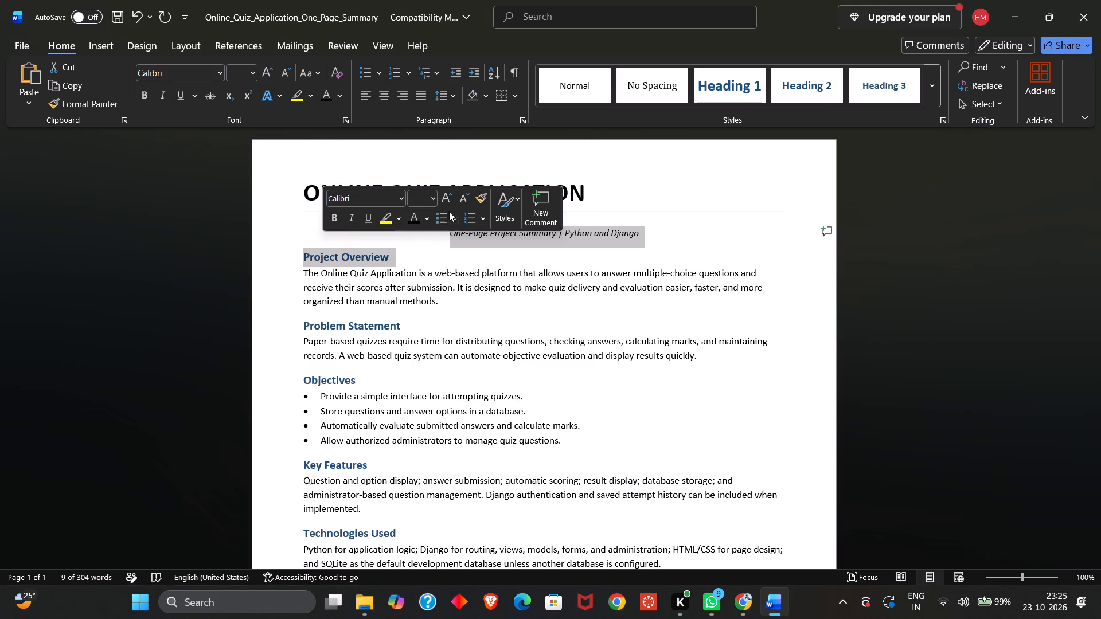
pyautogui.click(427, 214)
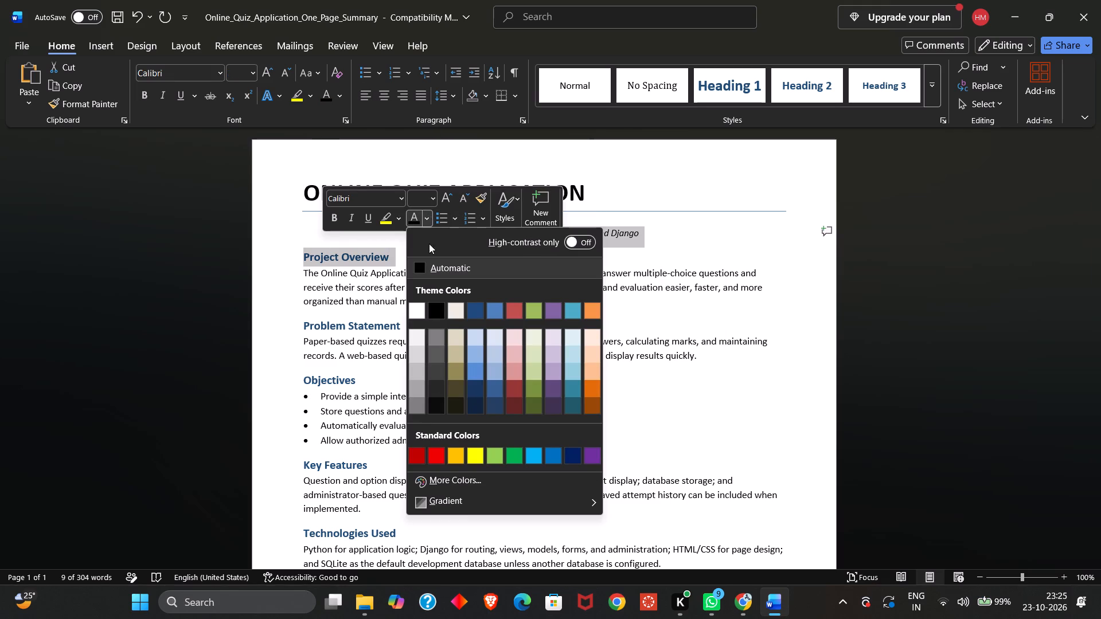
pyautogui.click(436, 303)
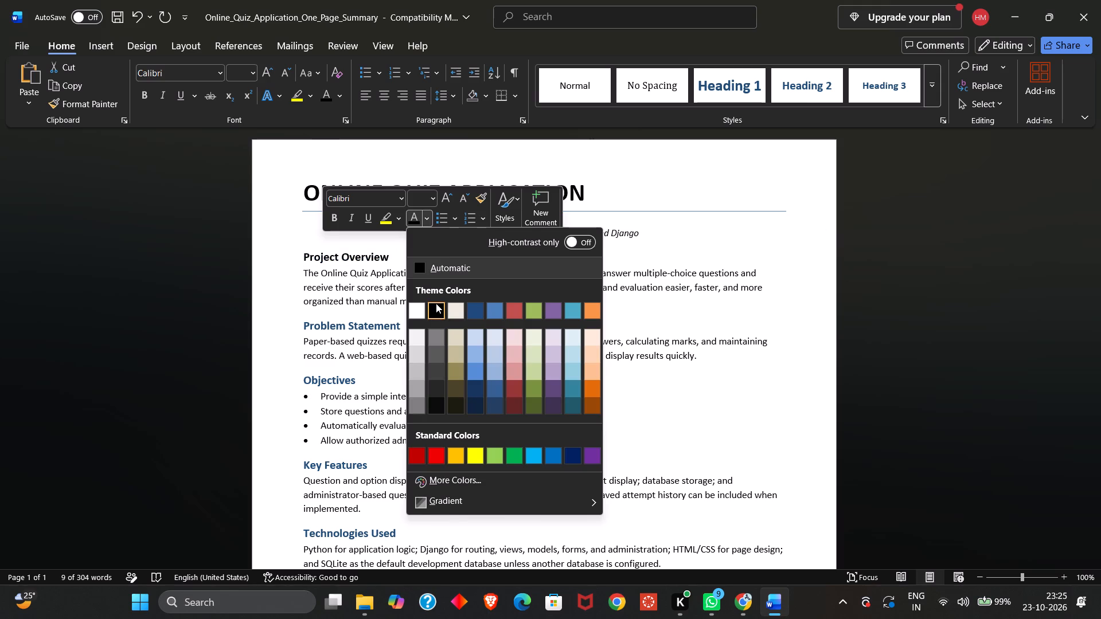
pyautogui.moveTo(401, 324); pyautogui.dragTo(333, 318)
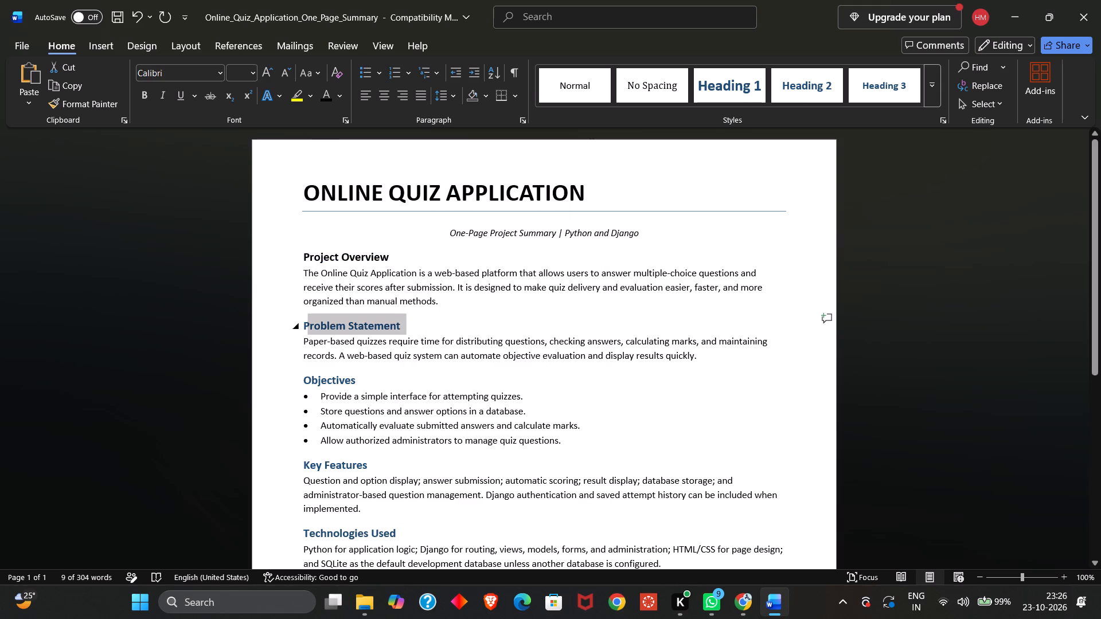
pyautogui.moveTo(333, 318); pyautogui.dragTo(315, 319)
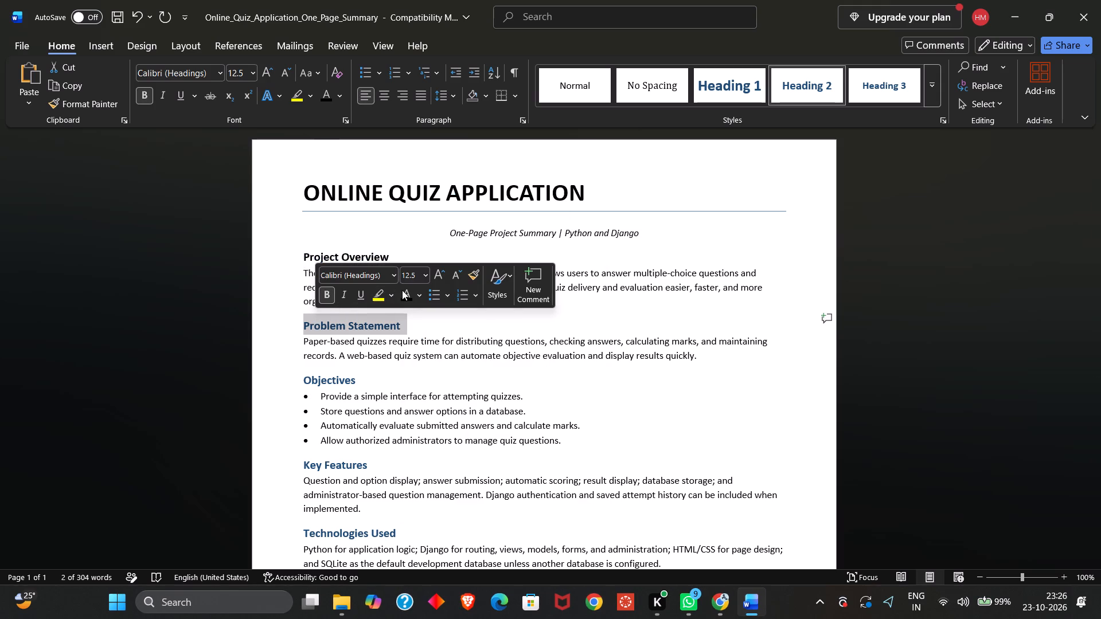
pyautogui.click(412, 294)
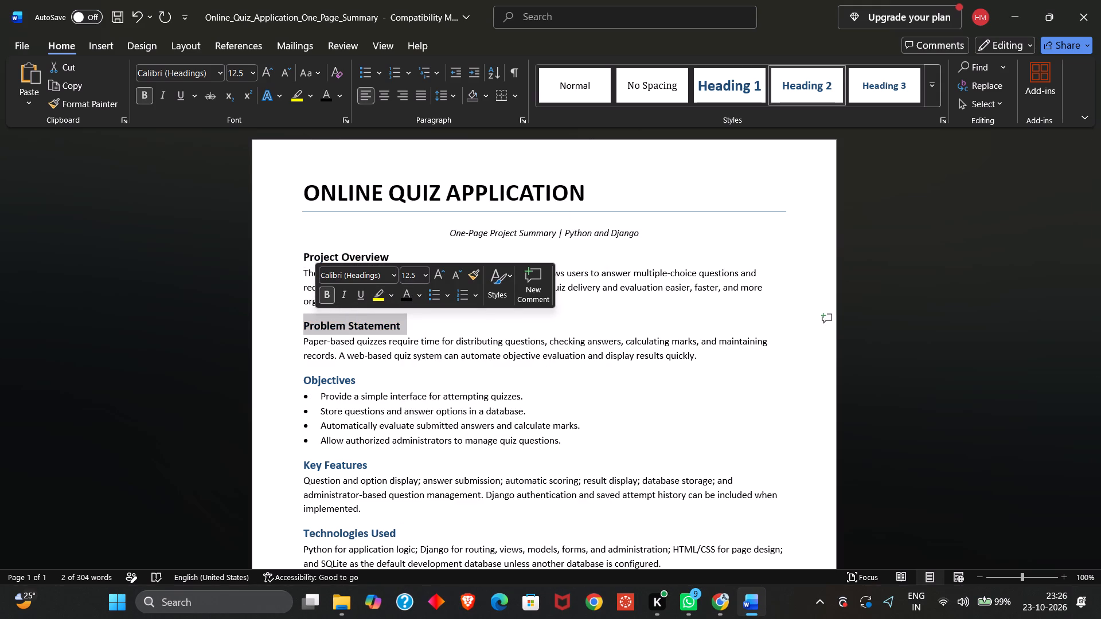
pyautogui.moveTo(365, 380); pyautogui.dragTo(300, 370)
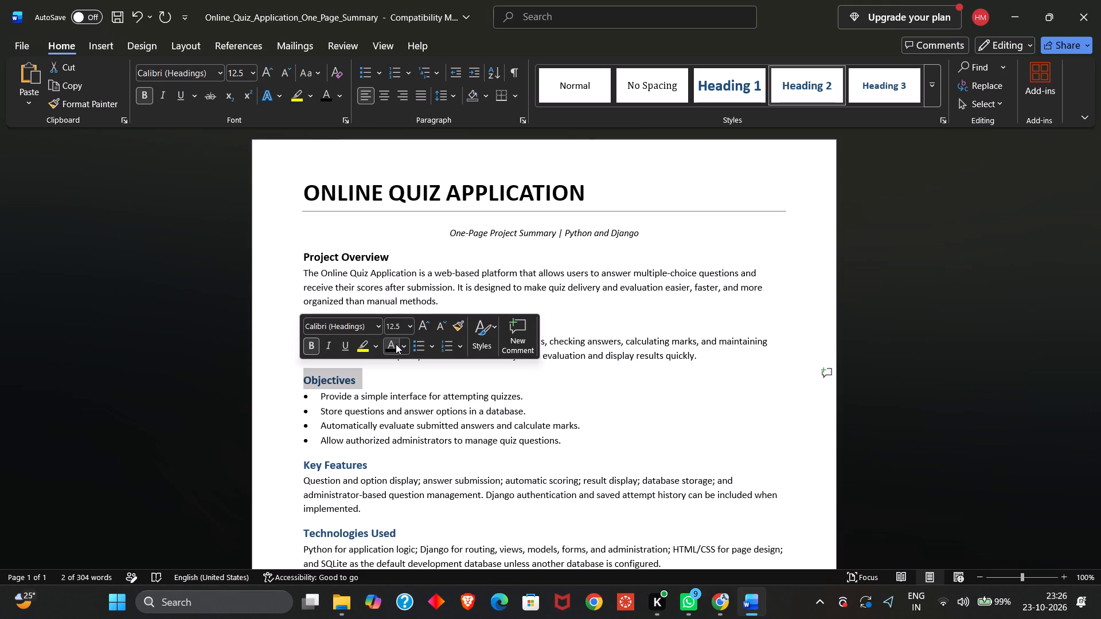
pyautogui.click(395, 344)
pyautogui.moveTo(381, 463); pyautogui.dragTo(358, 465)
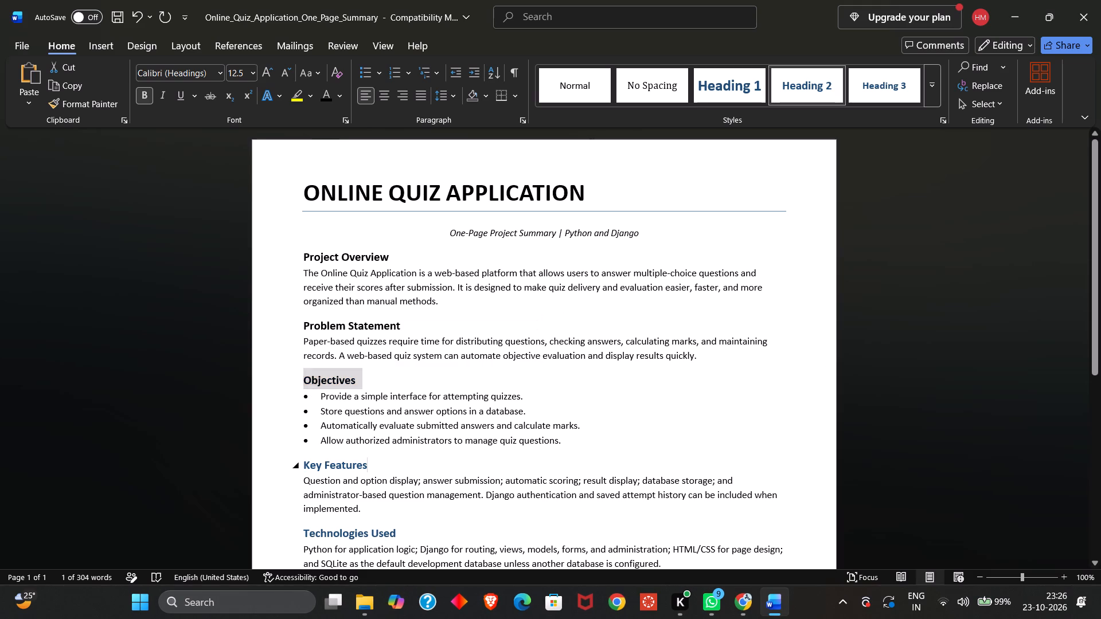
pyautogui.moveTo(358, 465); pyautogui.dragTo(304, 464)
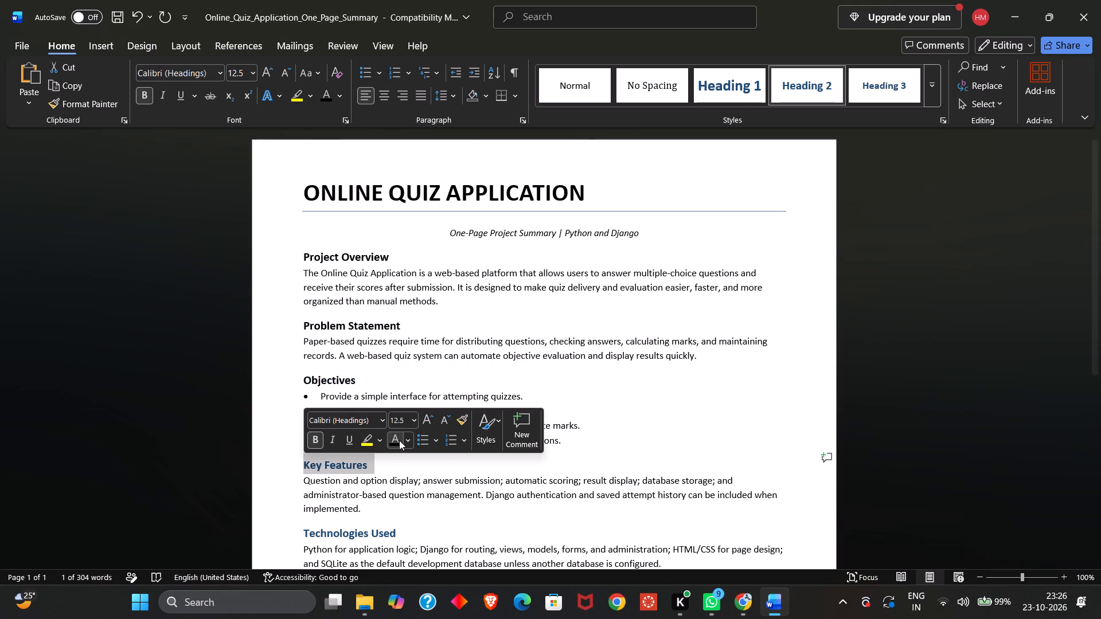
pyautogui.click(399, 440)
# Change the font colour of the Technologies Used, Implementation and Conclusion headings to black.
pyautogui.scroll(-2, 399, 440)
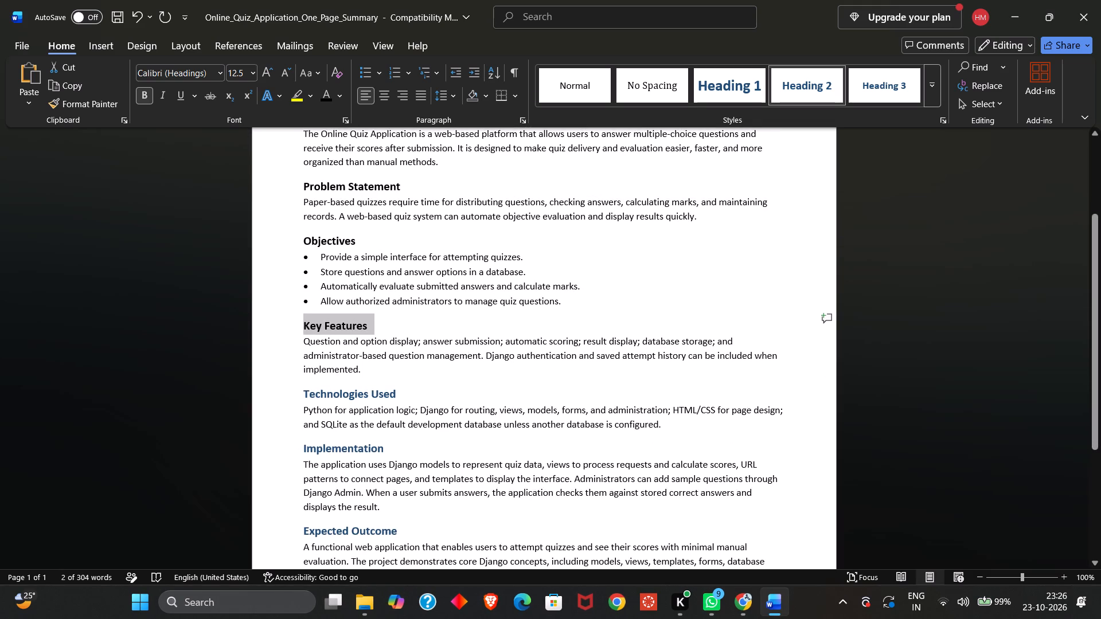
pyautogui.moveTo(405, 391); pyautogui.dragTo(298, 401)
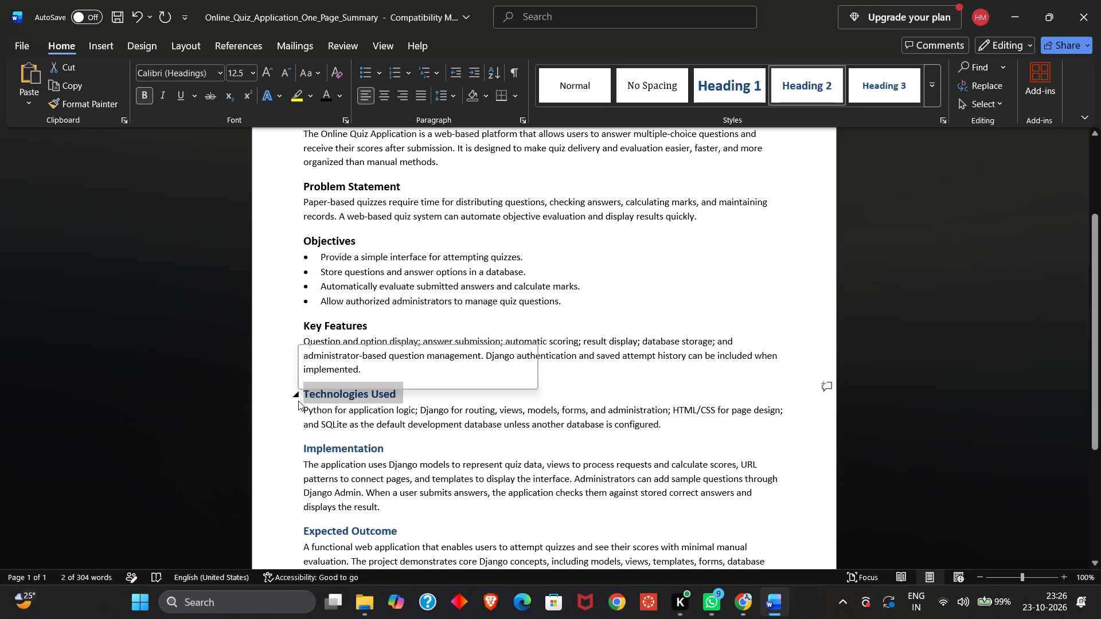
pyautogui.click(385, 376)
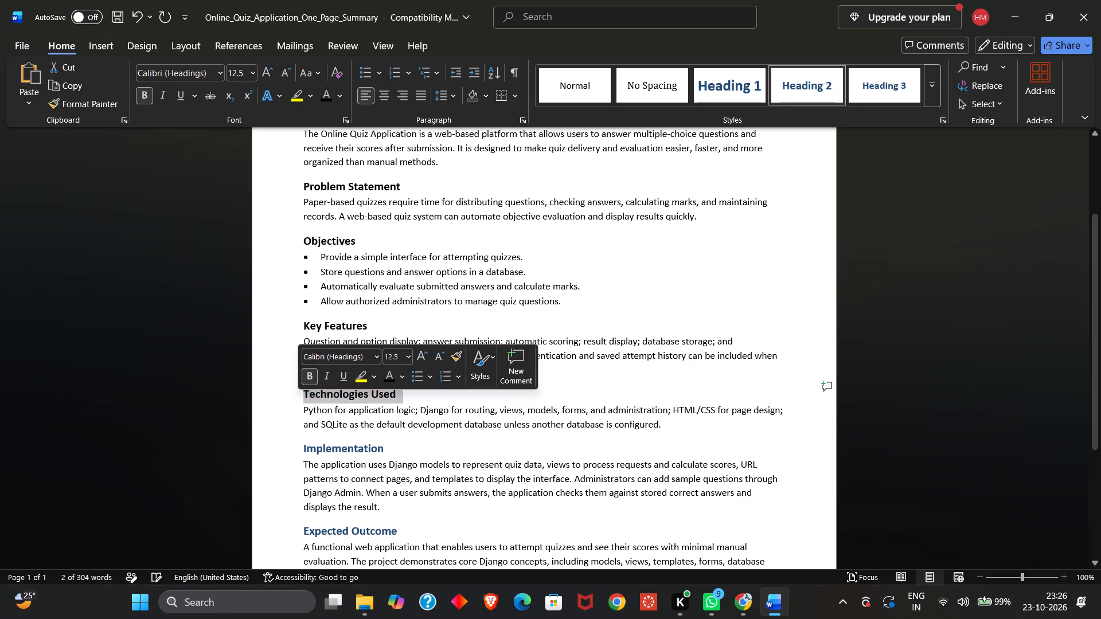
pyautogui.moveTo(389, 451); pyautogui.dragTo(302, 445)
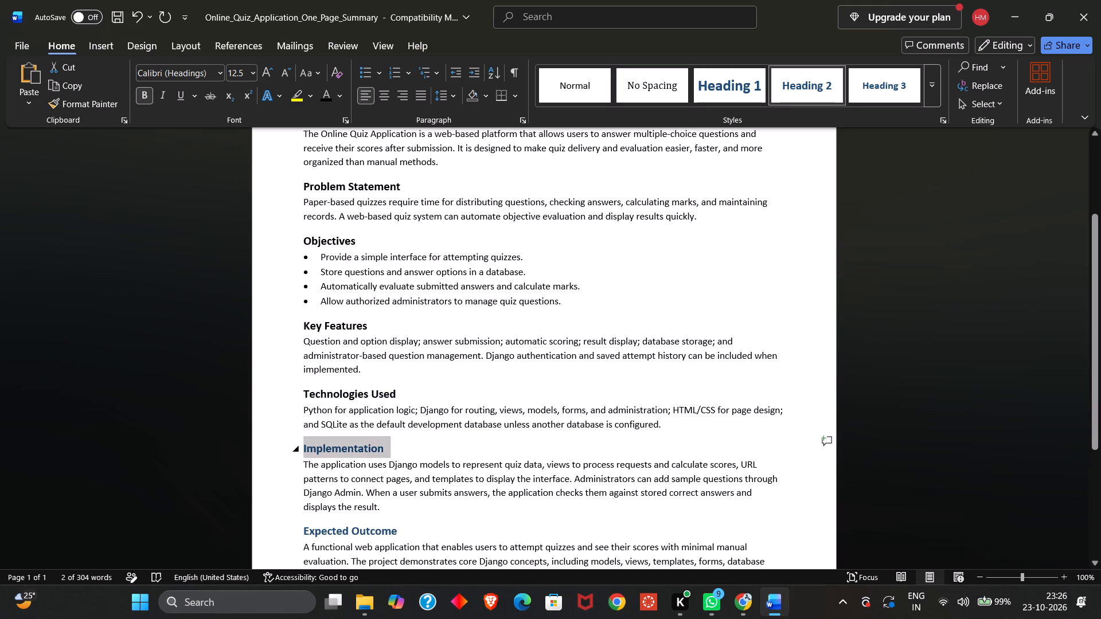
pyautogui.moveTo(302, 445); pyautogui.dragTo(300, 448)
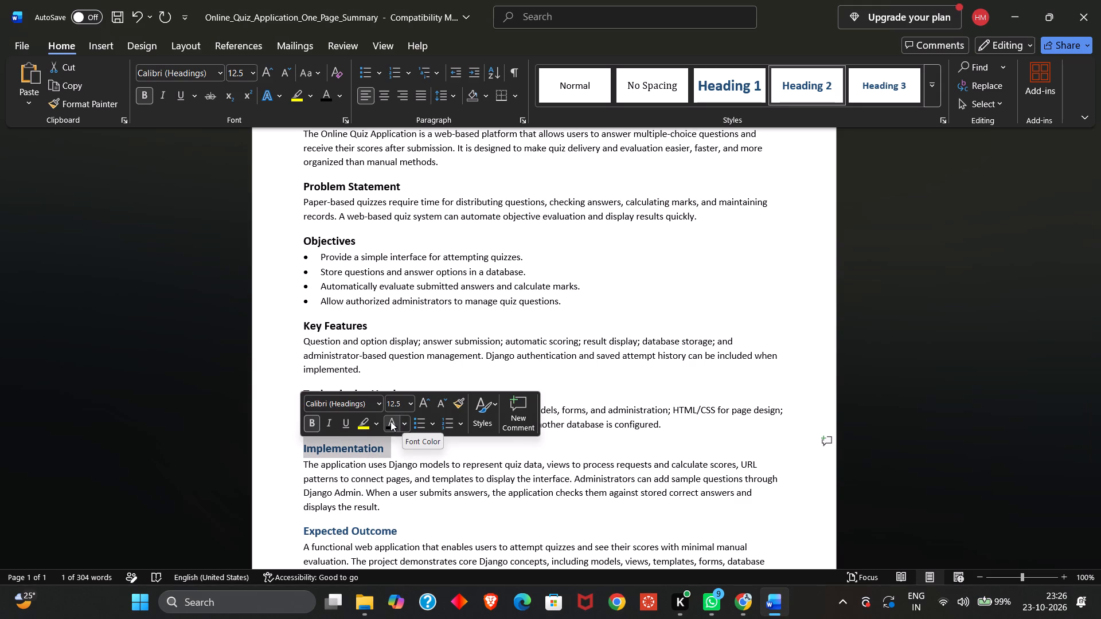
pyautogui.click(391, 421)
pyautogui.scroll(-3, 391, 421)
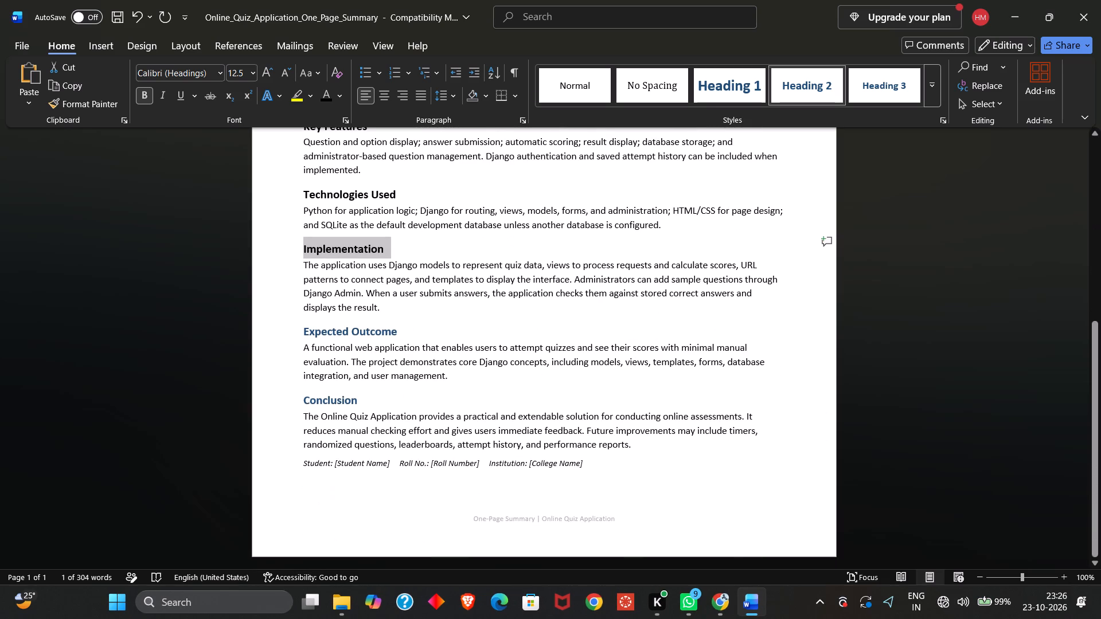
pyautogui.moveTo(386, 399); pyautogui.dragTo(303, 399)
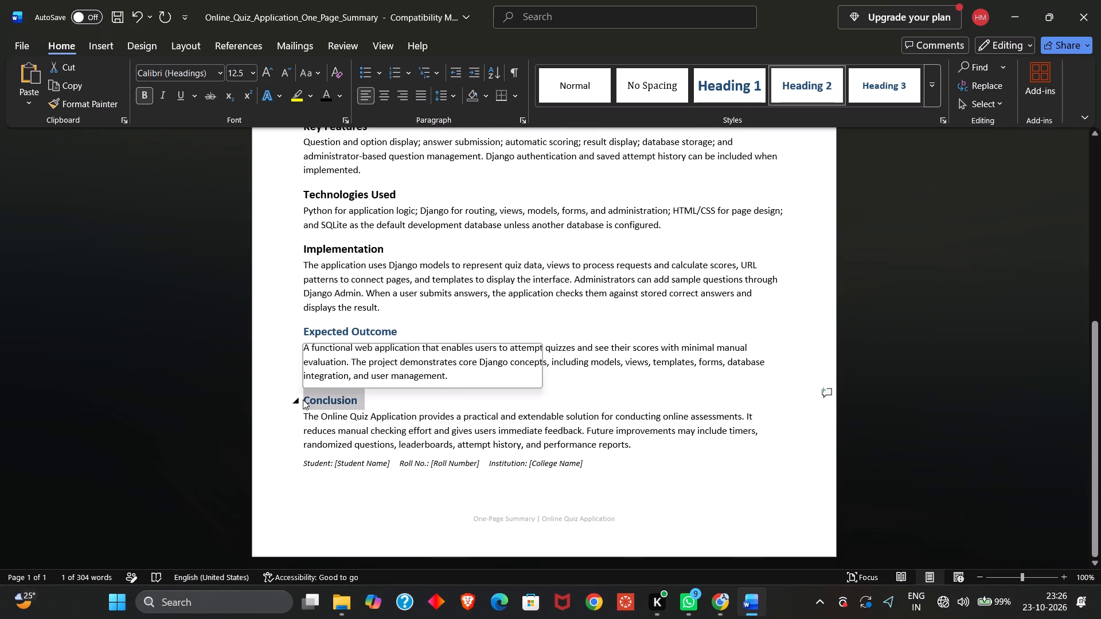
pyautogui.click(390, 375)
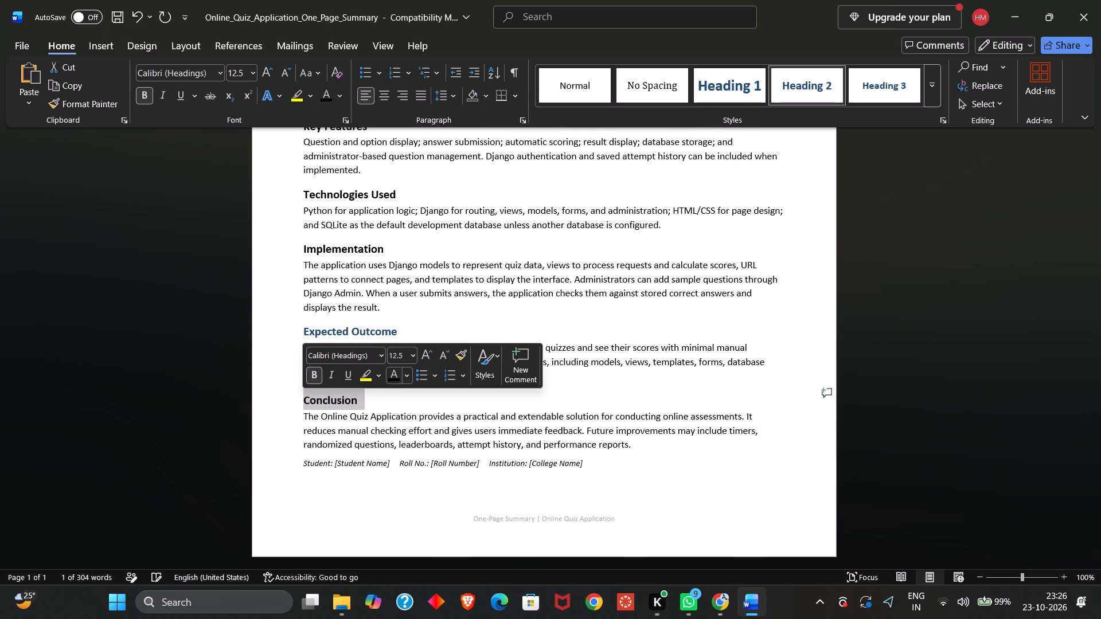
# Change the font colour of the Expected Outcome heading to black.
pyautogui.moveTo(413, 335); pyautogui.dragTo(288, 334)
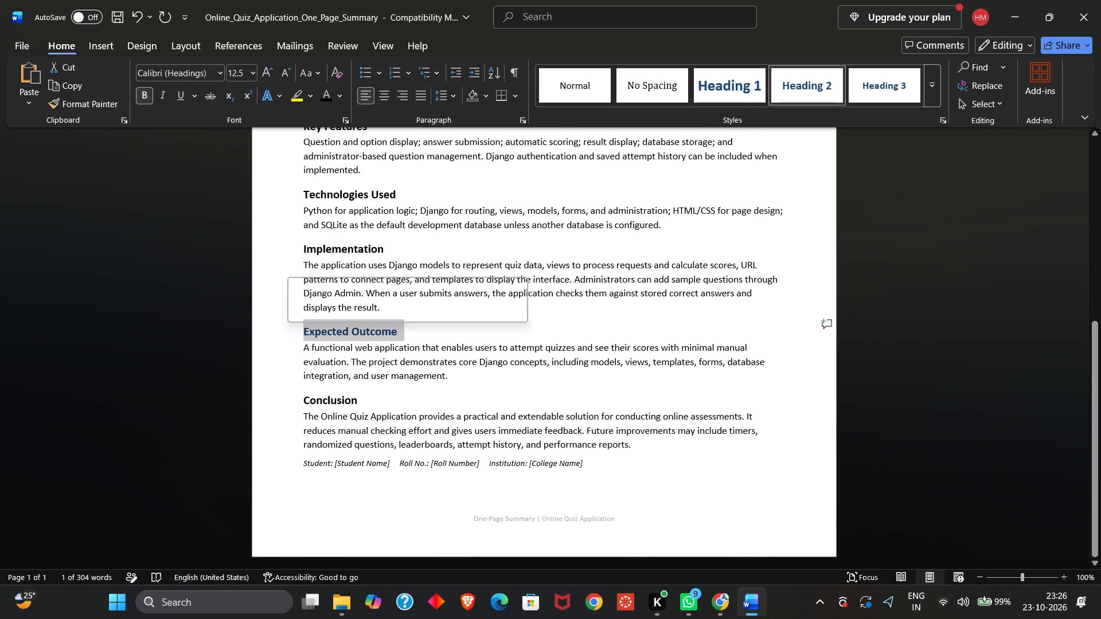
pyautogui.click(380, 312)
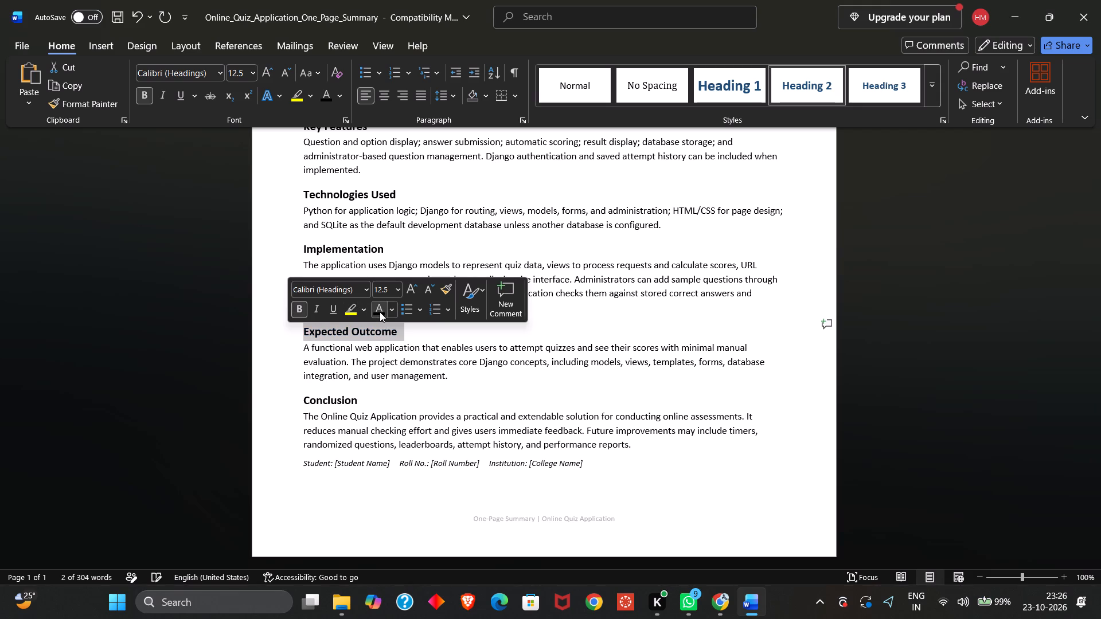
# Delete the subtitle line "One-Page Project Summary | Python and Django" below the document title.
pyautogui.scroll(12, 468, 374)
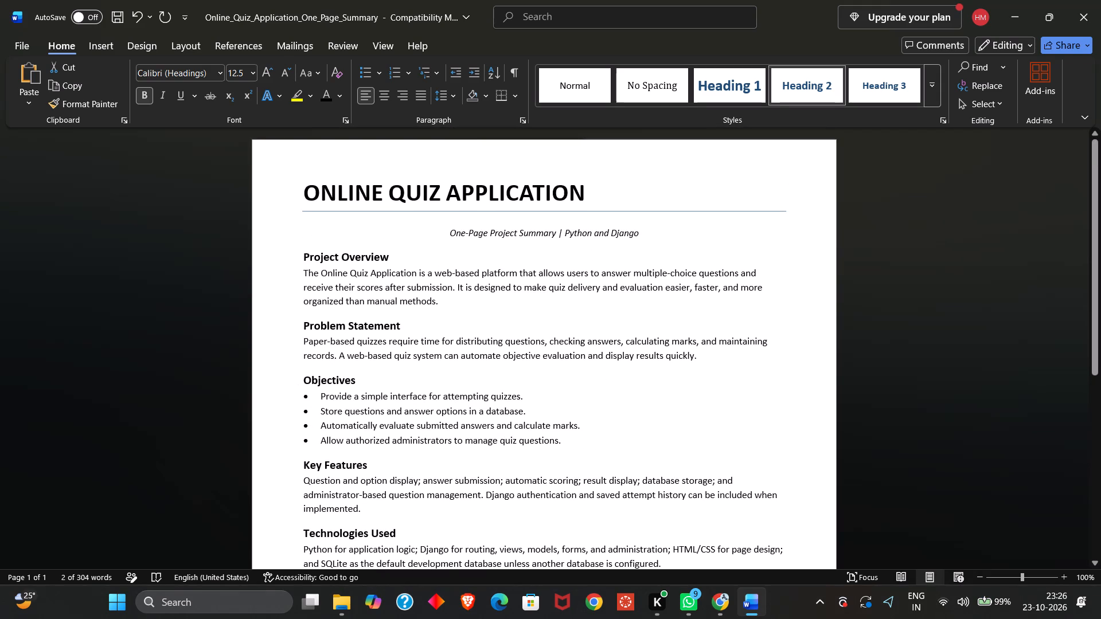
pyautogui.moveTo(638, 235); pyautogui.dragTo(638, 237)
pyautogui.moveTo(638, 237); pyautogui.dragTo(447, 242)
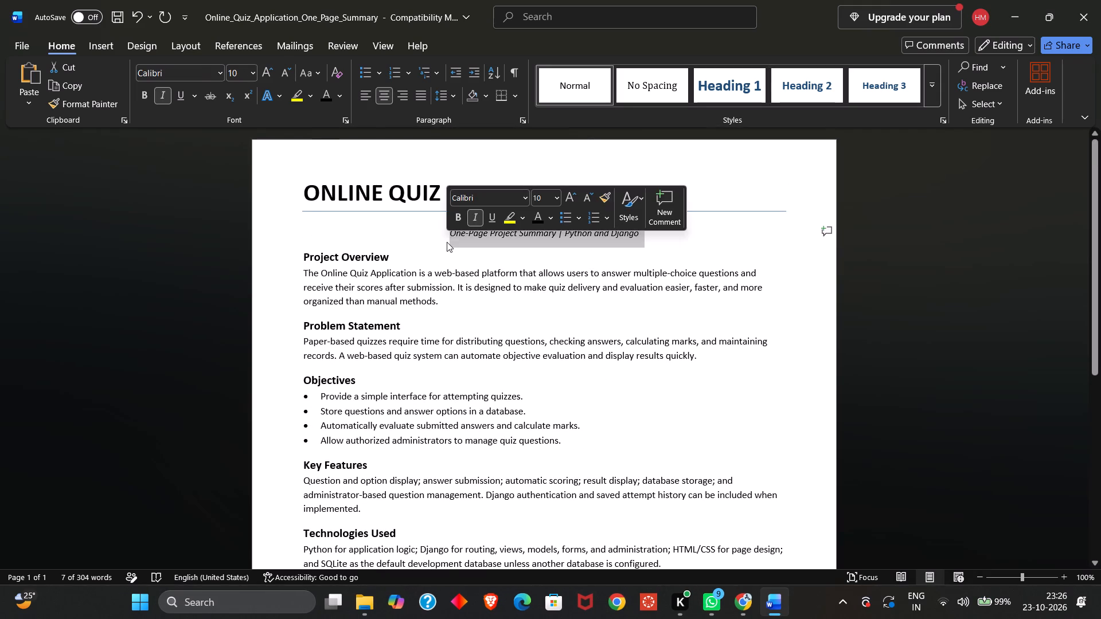
pyautogui.press('BackSpace')
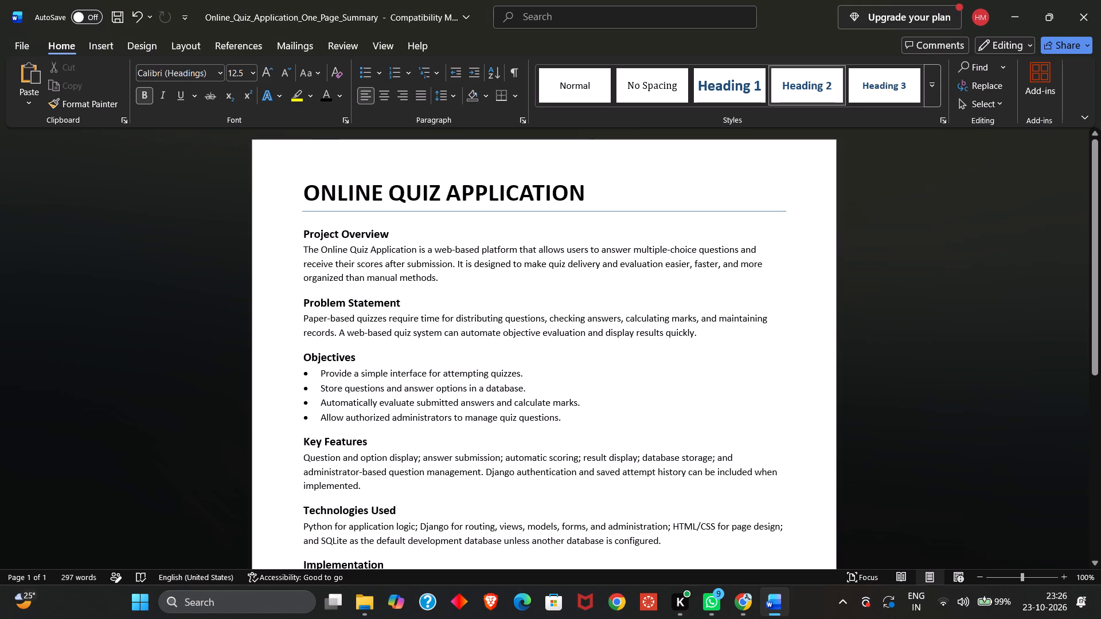
# Start saving a copy of the summary in the Documents > SEM_5 > python framework > online_quiz folder.
pyautogui.click(23, 45)
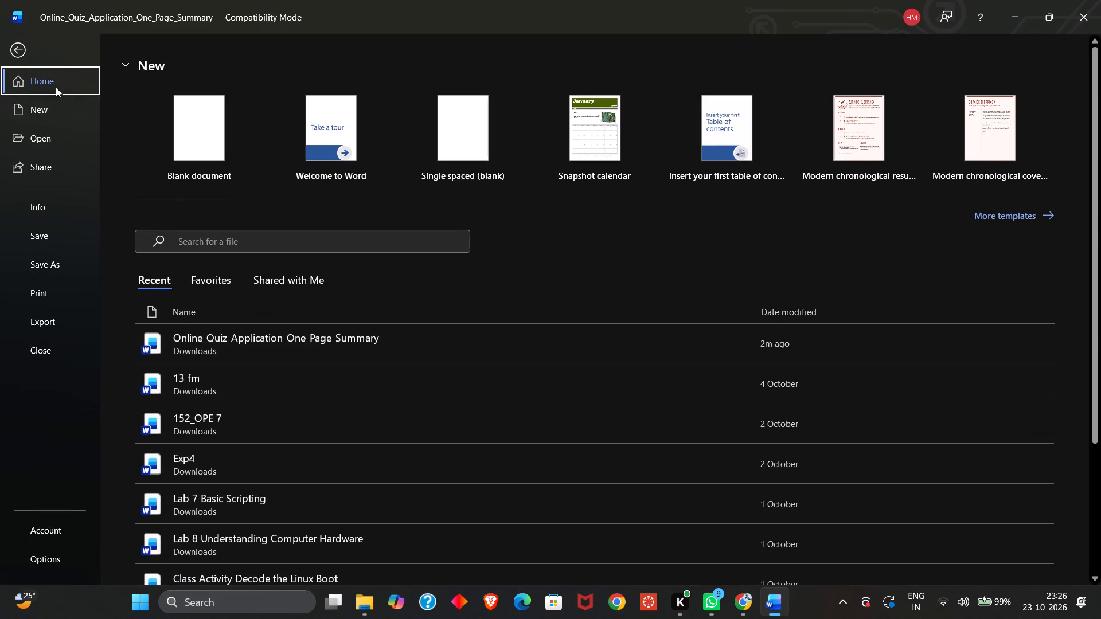
pyautogui.click(49, 263)
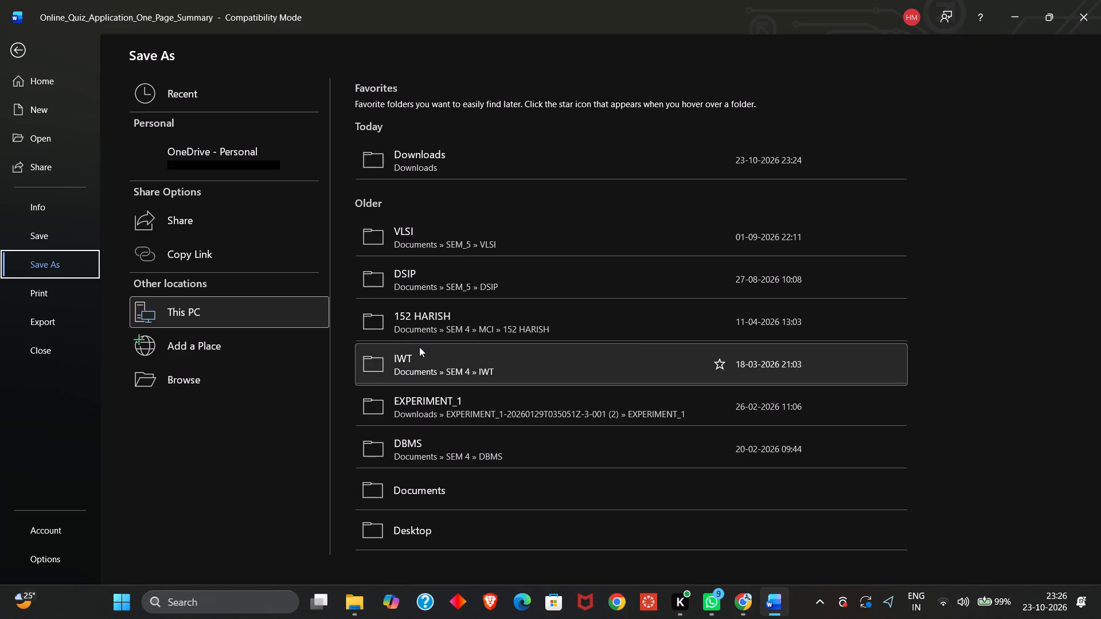
pyautogui.doubleClick(435, 487)
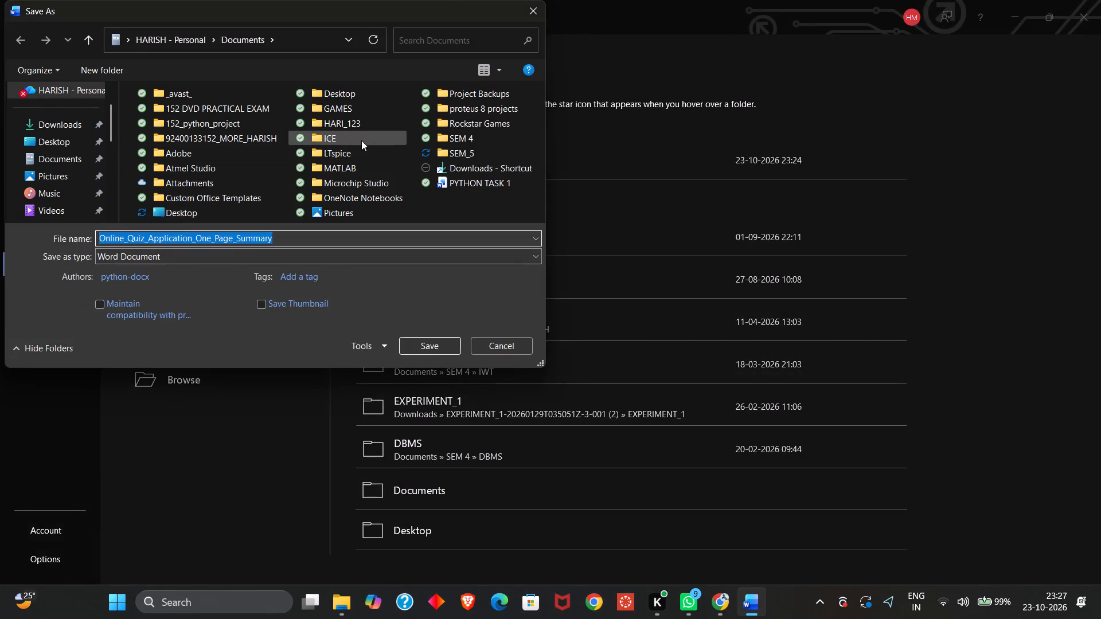
pyautogui.doubleClick(433, 154)
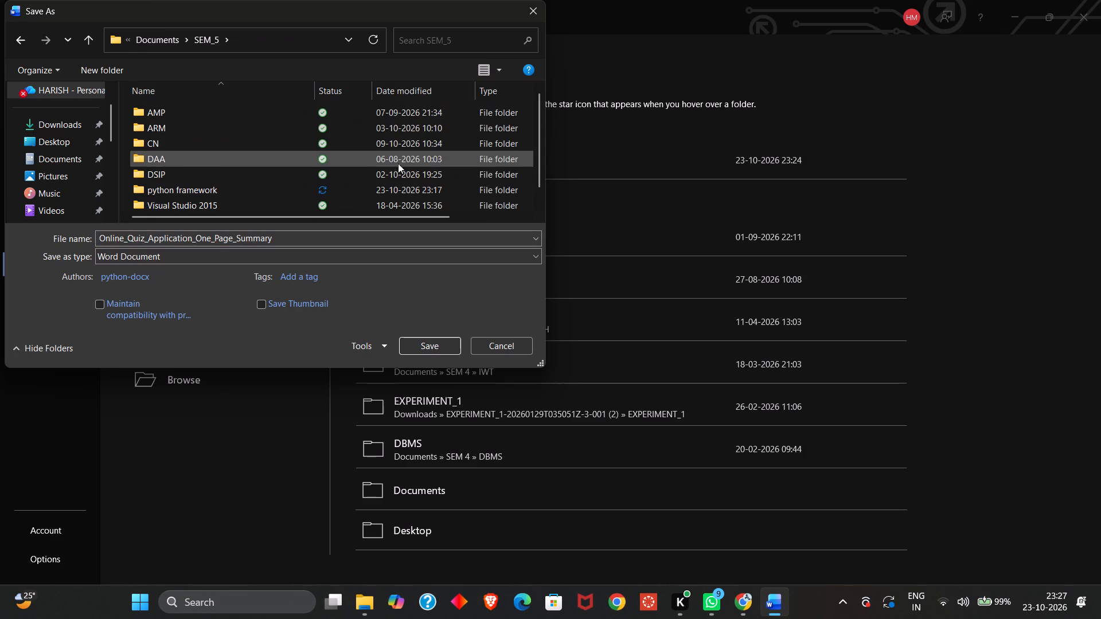
pyautogui.doubleClick(222, 183)
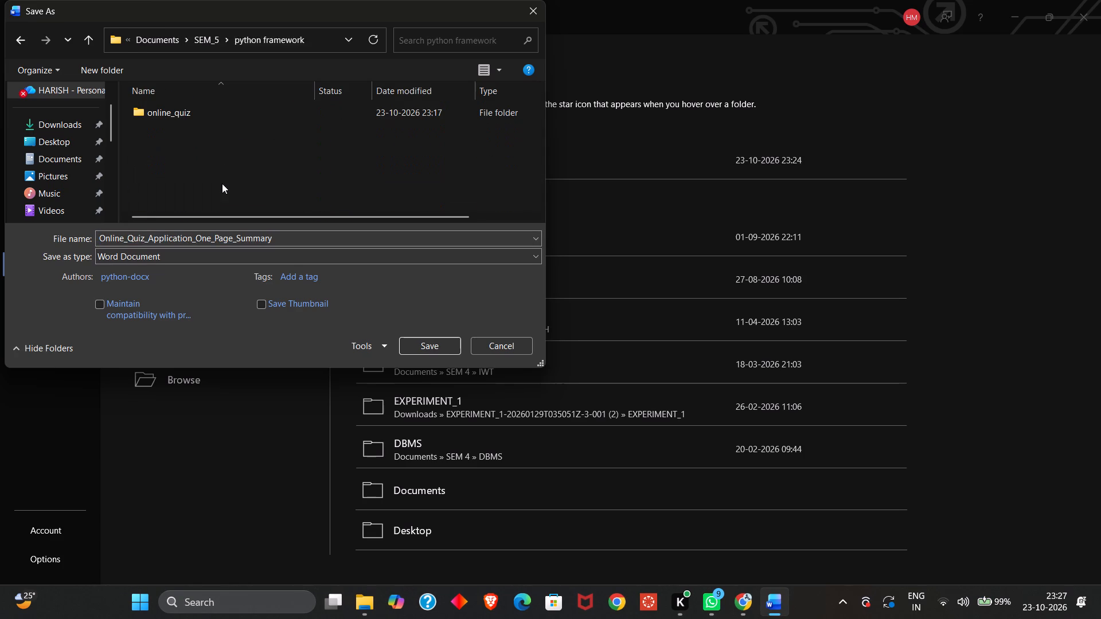
pyautogui.doubleClick(244, 108)
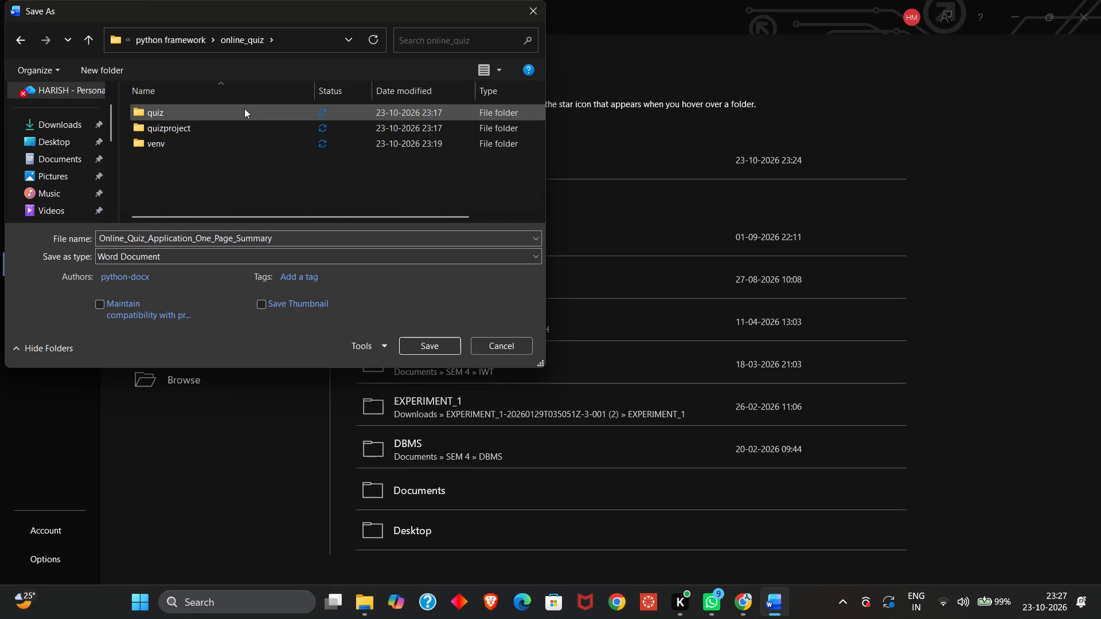
pyautogui.click(236, 161)
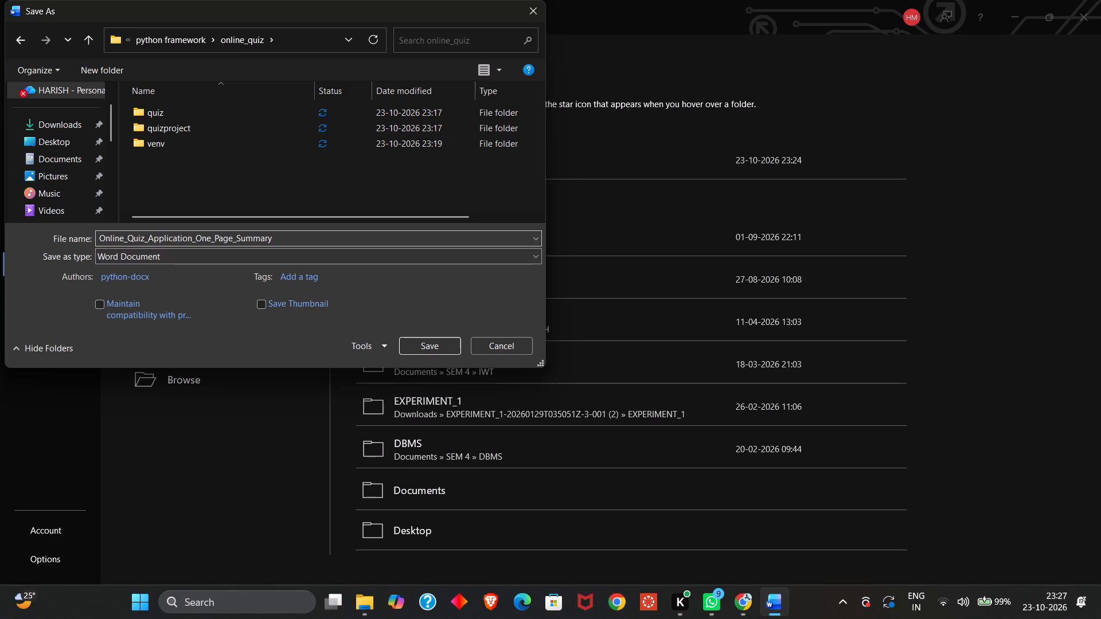
# Shorten the copy's file name to One_Page_Summary.
pyautogui.click(193, 239)
pyautogui.click(193, 239)
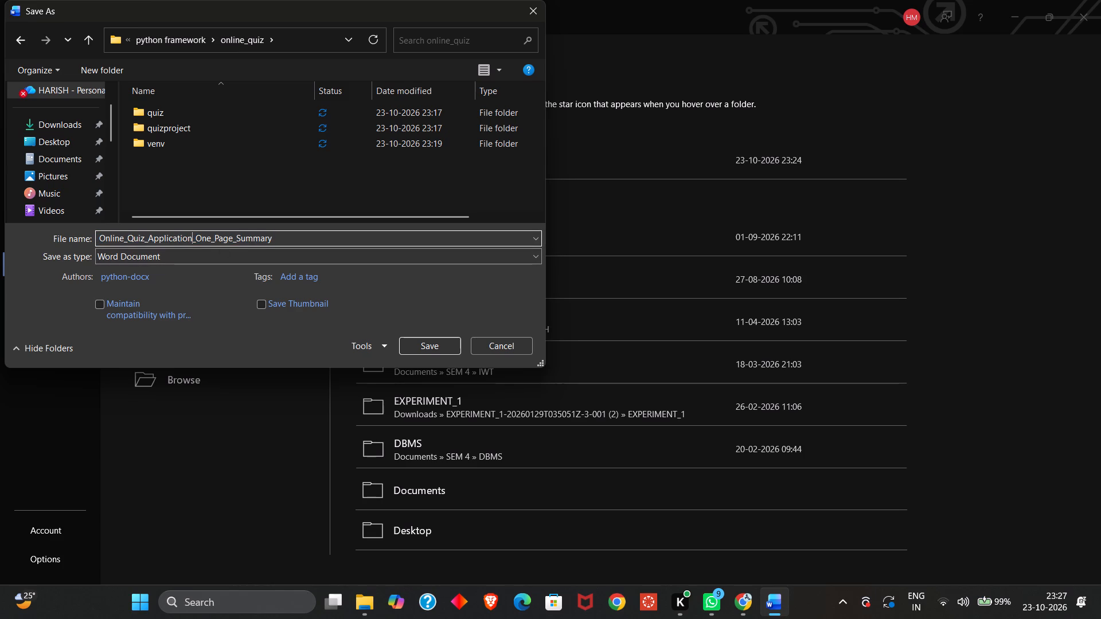
pyautogui.press('Right')
pyautogui.press('BackSpace')
pyautogui.press('BackSpace')
pyautogui.press('BackSpace')
pyautogui.press('BackSpace')
pyautogui.press('BackSpace')
pyautogui.press('BackSpace')
pyautogui.press('BackSpace')
pyautogui.press('BackSpace')
pyautogui.press('BackSpace')
pyautogui.press('BackSpace')
pyautogui.press('BackSpace')
pyautogui.press('BackSpace')
pyautogui.press('BackSpace')
pyautogui.press('BackSpace')
pyautogui.press('BackSpace')
pyautogui.press('BackSpace')
pyautogui.press('BackSpace')
pyautogui.press('BackSpace')
pyautogui.press('BackSpace')
pyautogui.press('BackSpace')
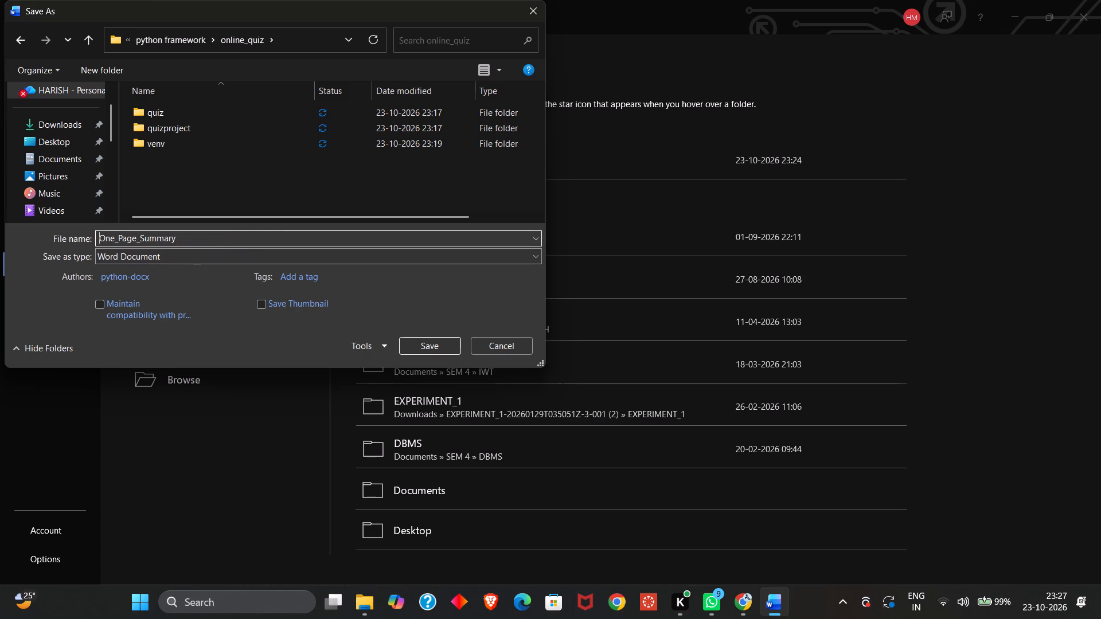
# Set the file type to PDF and save the one-page summary.
pyautogui.click(191, 255)
pyautogui.click(173, 343)
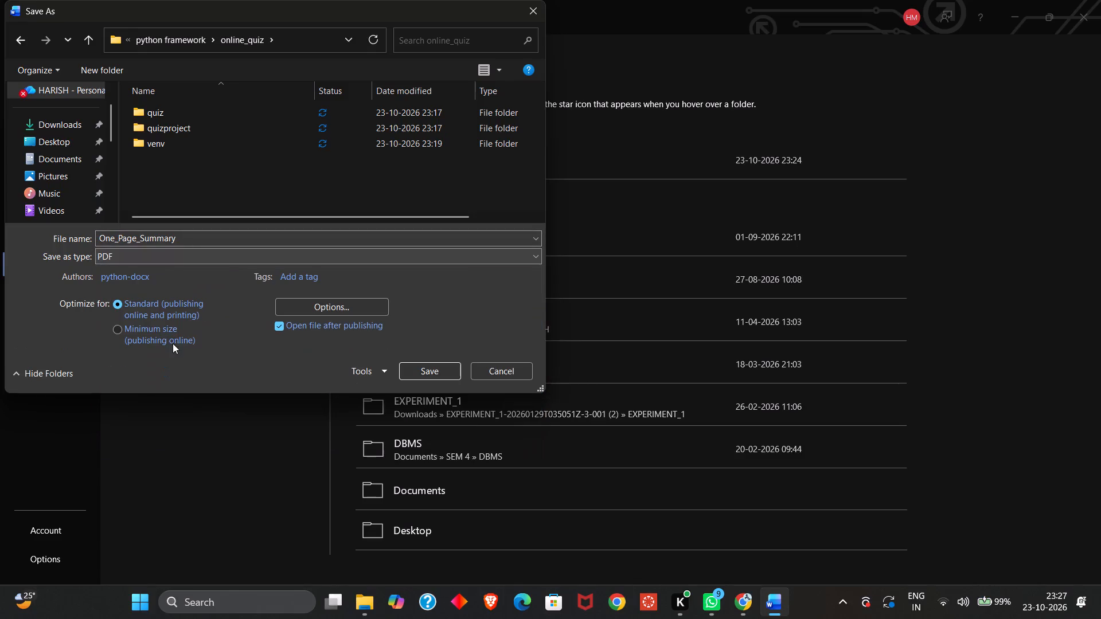
pyautogui.click(440, 372)
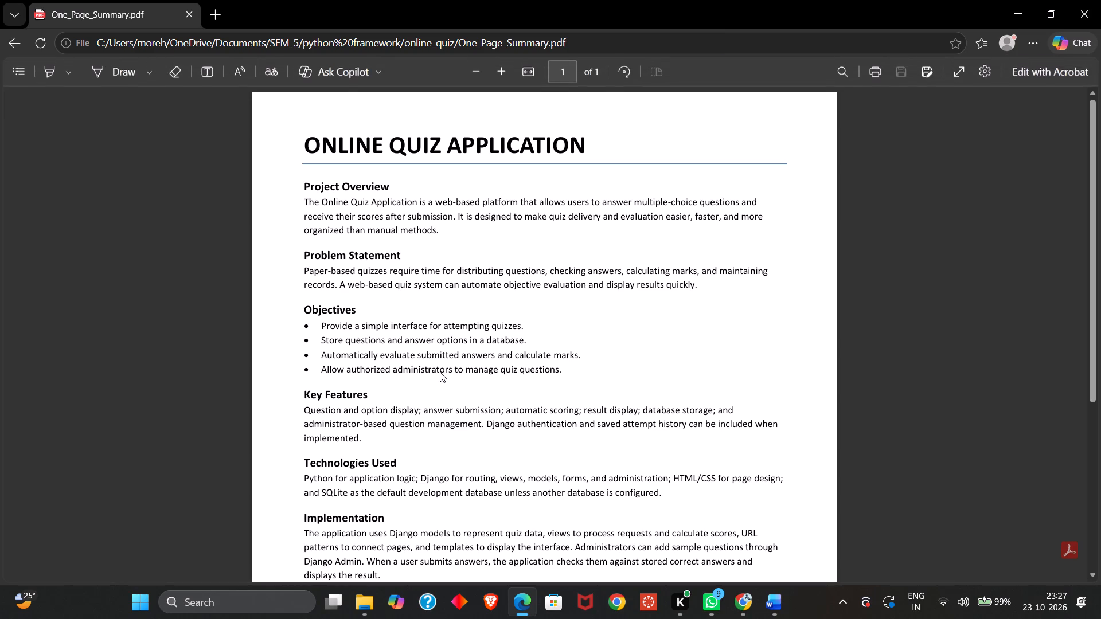
# Close the exported PDF and the Word summary document, discarding the changes to the original Word file.
pyautogui.click(1098, 1)
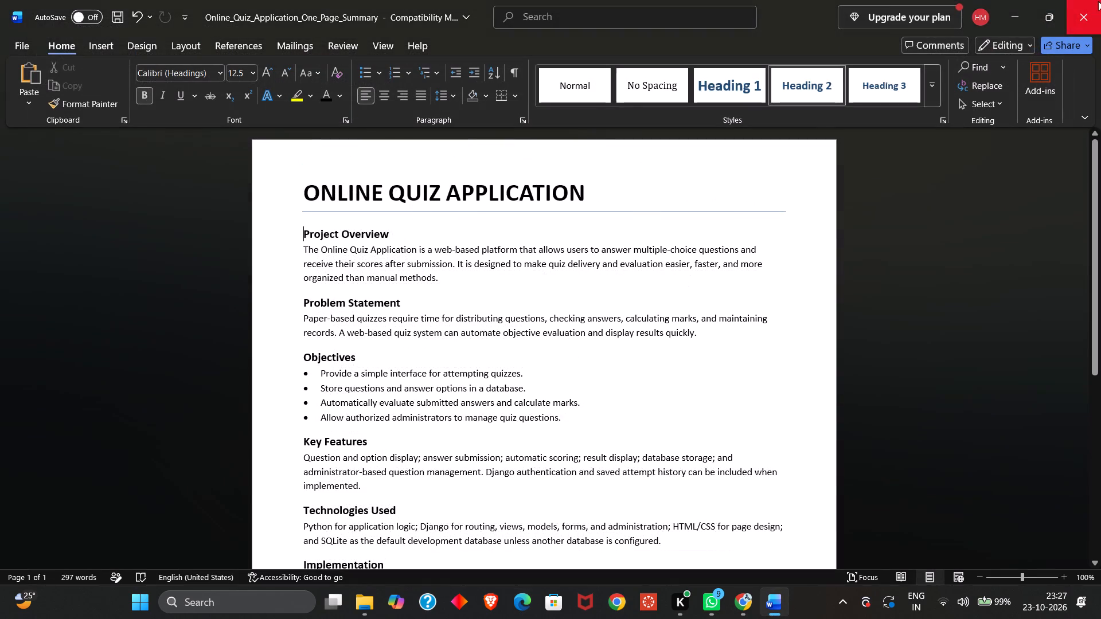
pyautogui.click(1082, 6)
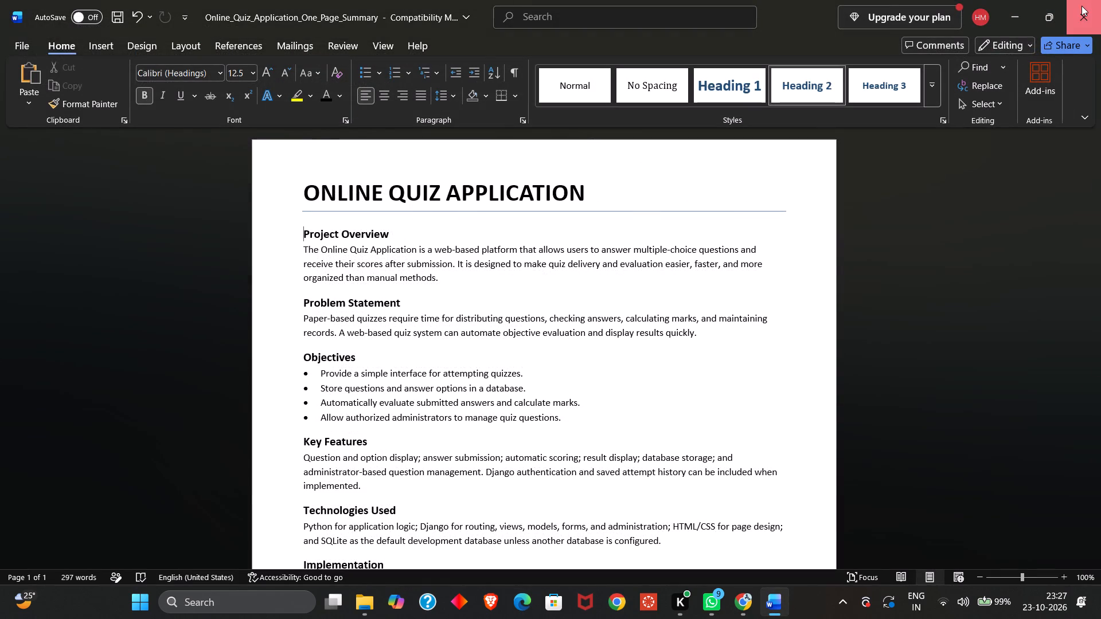
pyautogui.click(602, 412)
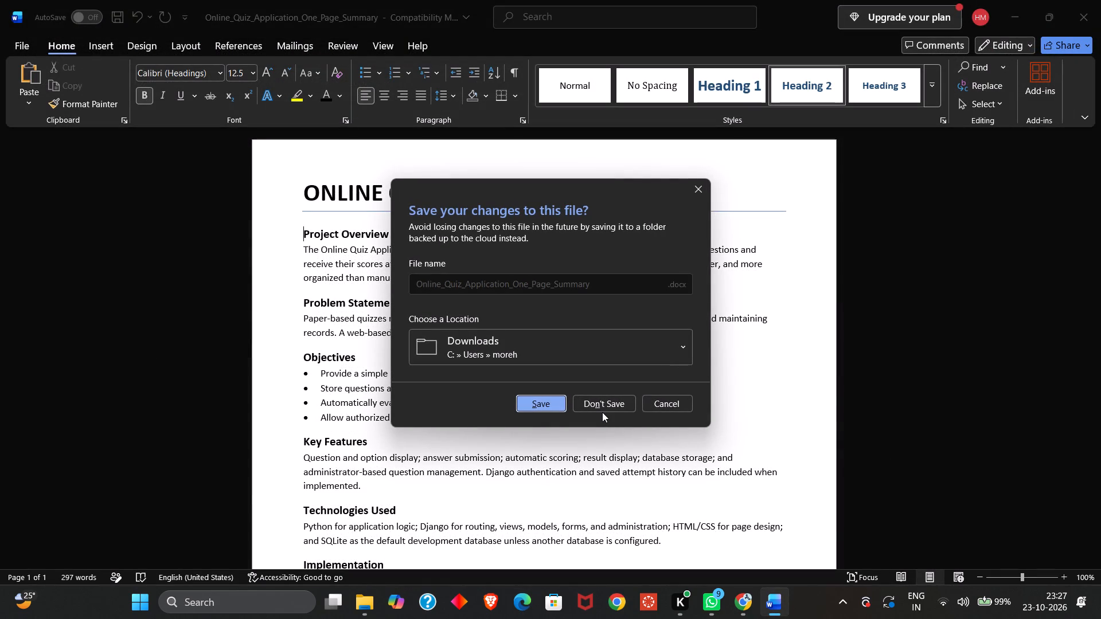
pyautogui.click(603, 401)
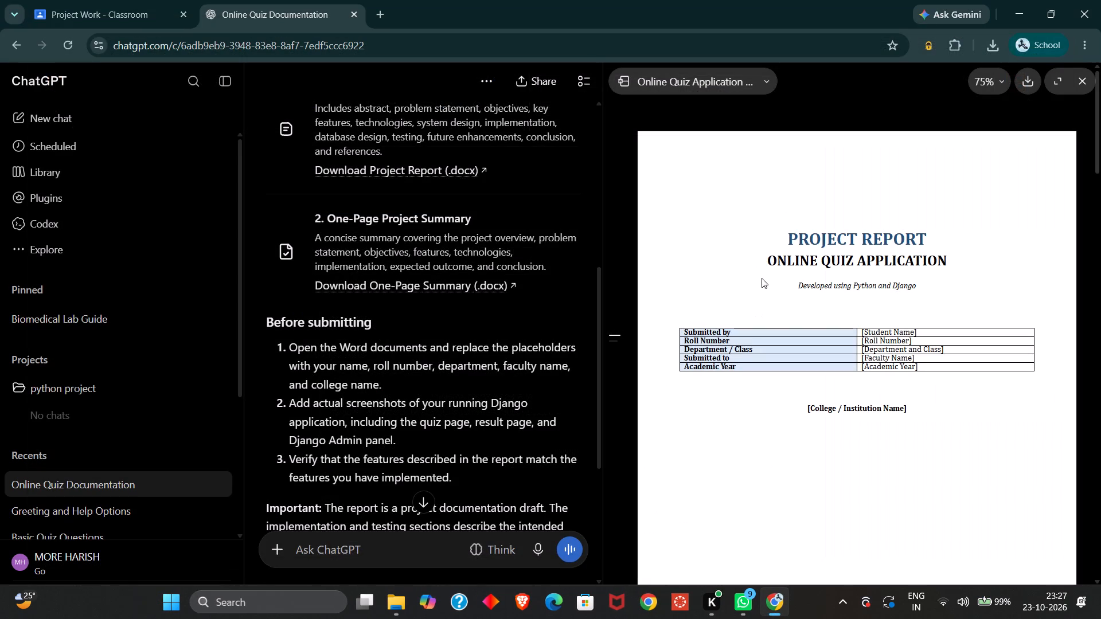
# Open the downloaded Online_Quiz_Application_Project_Report document from the browser's recent downloads.
pyautogui.scroll(-4, 731, 345)
pyautogui.scroll(5, 731, 345)
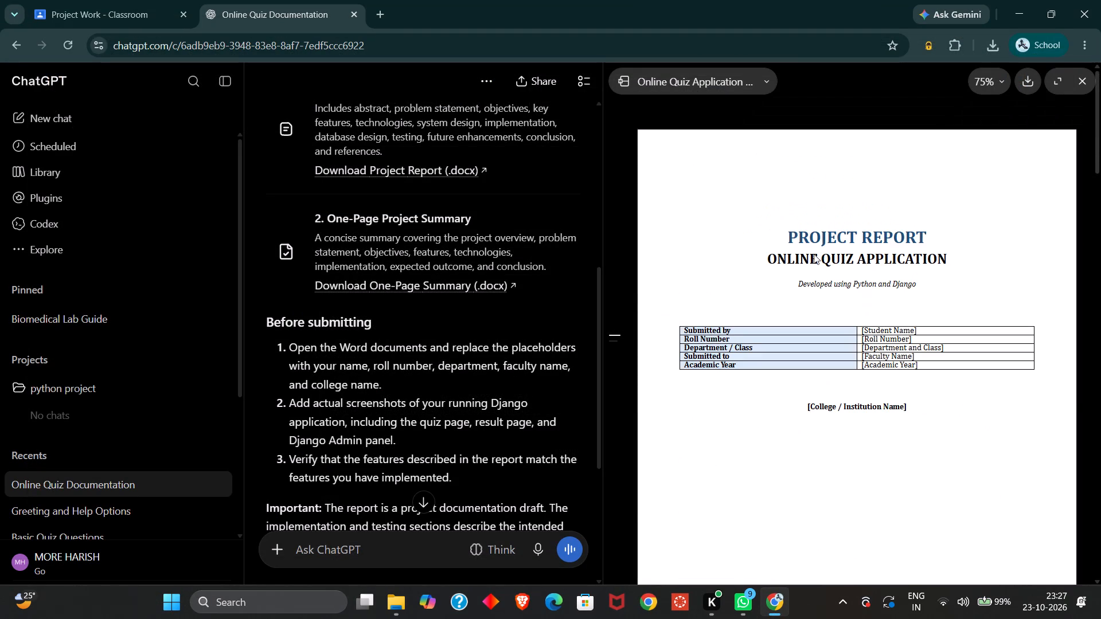
pyautogui.click(996, 40)
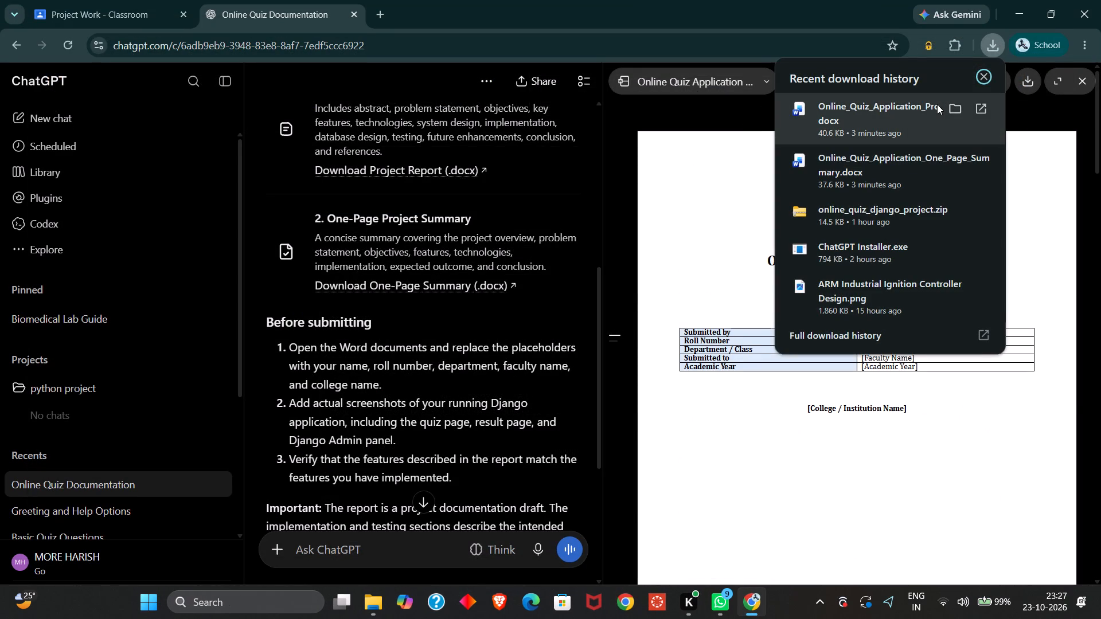
pyautogui.click(919, 105)
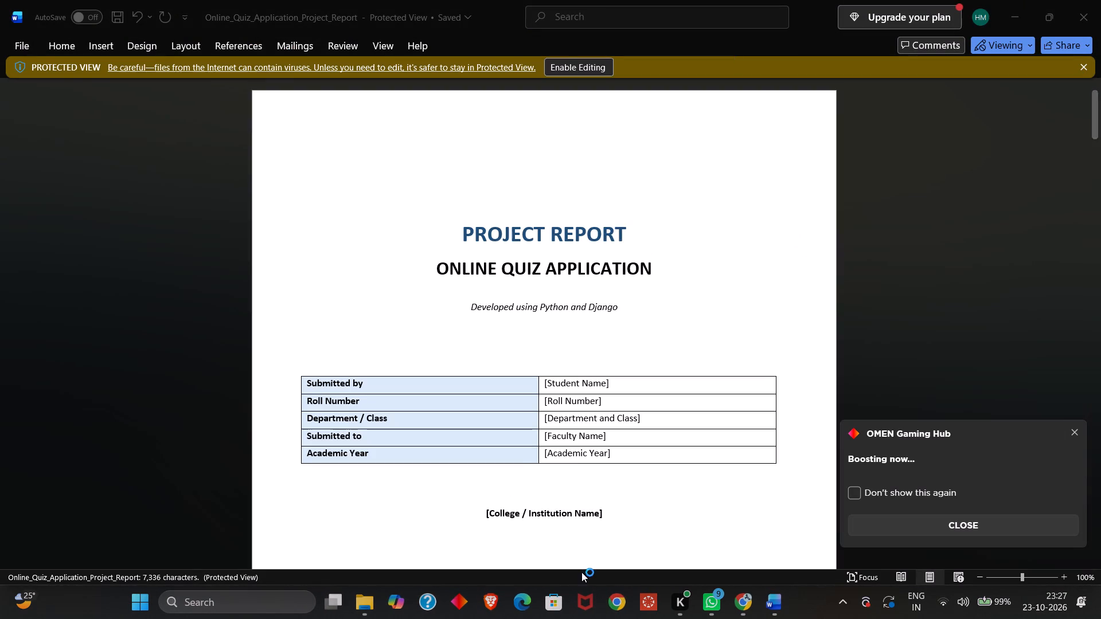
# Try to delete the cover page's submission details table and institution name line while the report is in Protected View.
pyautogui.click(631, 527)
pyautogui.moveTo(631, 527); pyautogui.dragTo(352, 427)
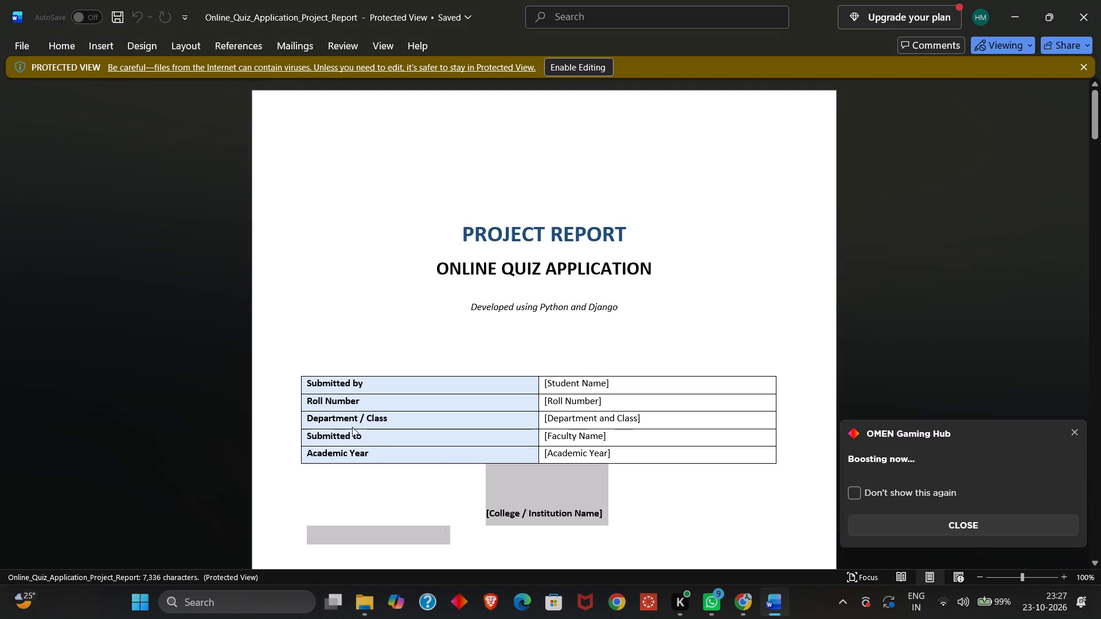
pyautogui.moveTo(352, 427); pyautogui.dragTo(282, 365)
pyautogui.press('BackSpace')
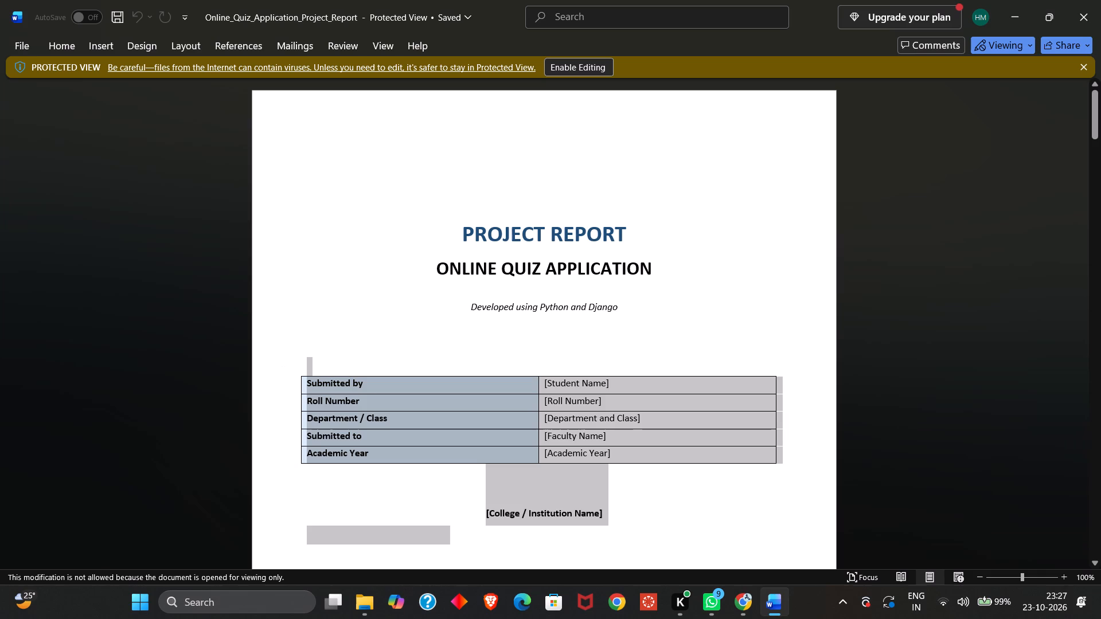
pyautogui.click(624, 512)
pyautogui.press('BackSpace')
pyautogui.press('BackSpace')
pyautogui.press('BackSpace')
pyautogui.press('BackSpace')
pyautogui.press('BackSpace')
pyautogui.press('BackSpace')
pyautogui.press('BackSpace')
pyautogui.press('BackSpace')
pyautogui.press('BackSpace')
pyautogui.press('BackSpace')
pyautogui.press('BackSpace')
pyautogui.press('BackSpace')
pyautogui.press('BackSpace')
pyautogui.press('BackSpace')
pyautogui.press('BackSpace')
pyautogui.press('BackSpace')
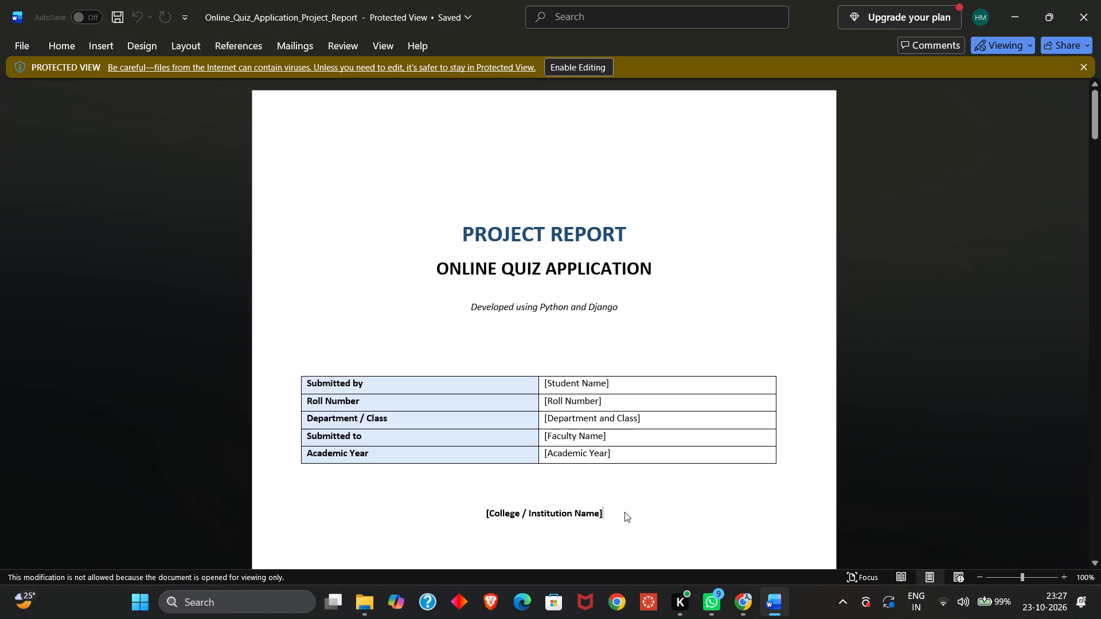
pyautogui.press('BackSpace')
# Enable editing for the protected project report.
pyautogui.click(599, 57)
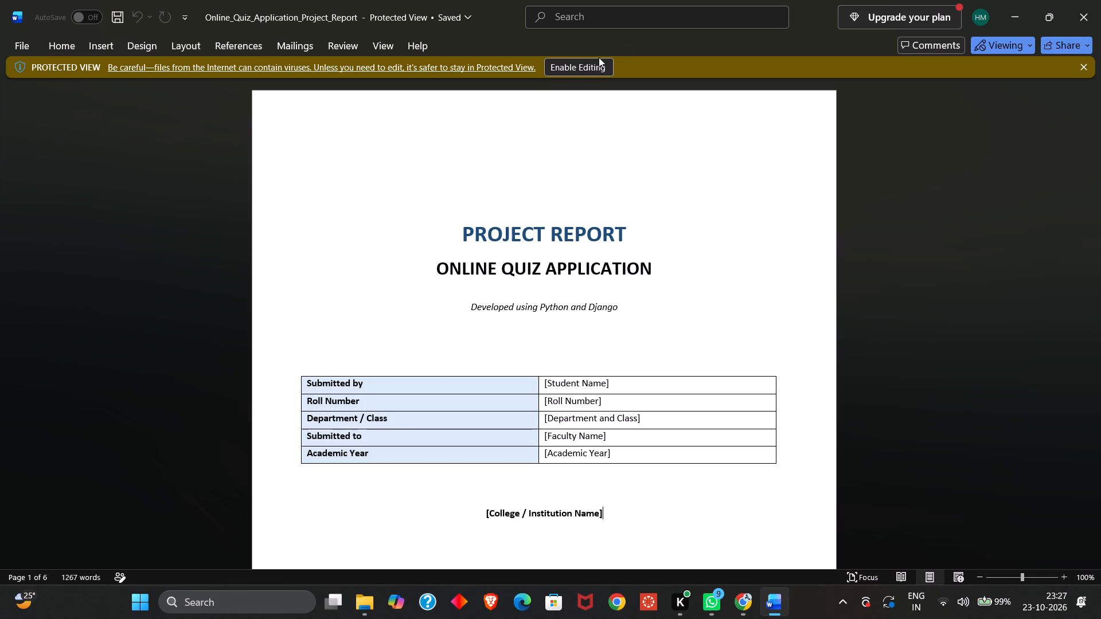
pyautogui.click(598, 68)
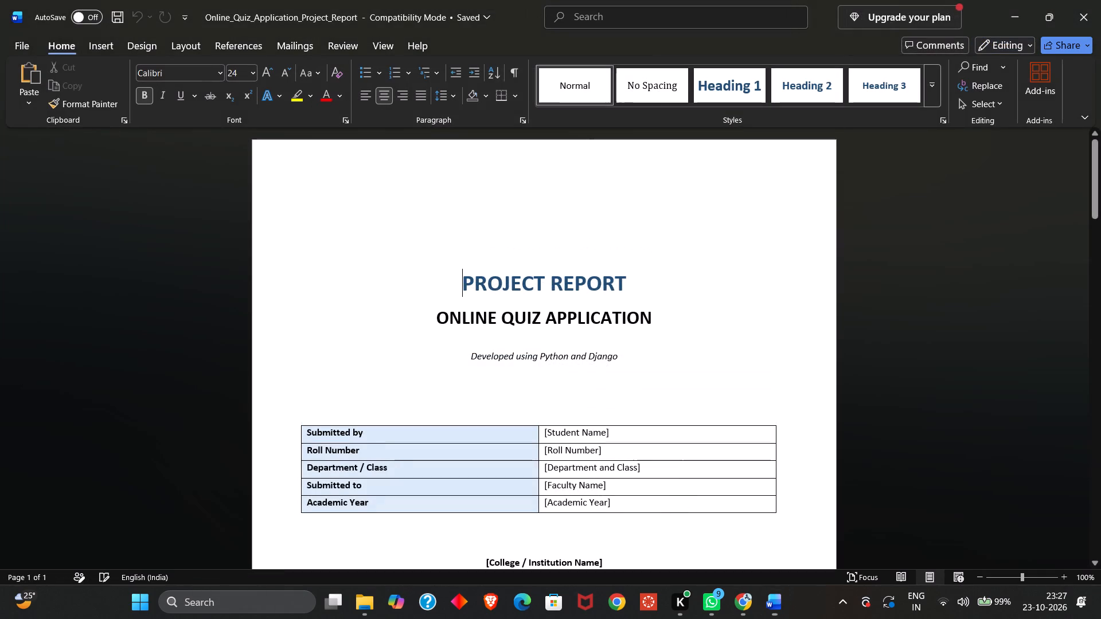
# Delete the subtitle "Developed using Python and Django" from the report's cover page.
pyautogui.scroll(1, 645, 524)
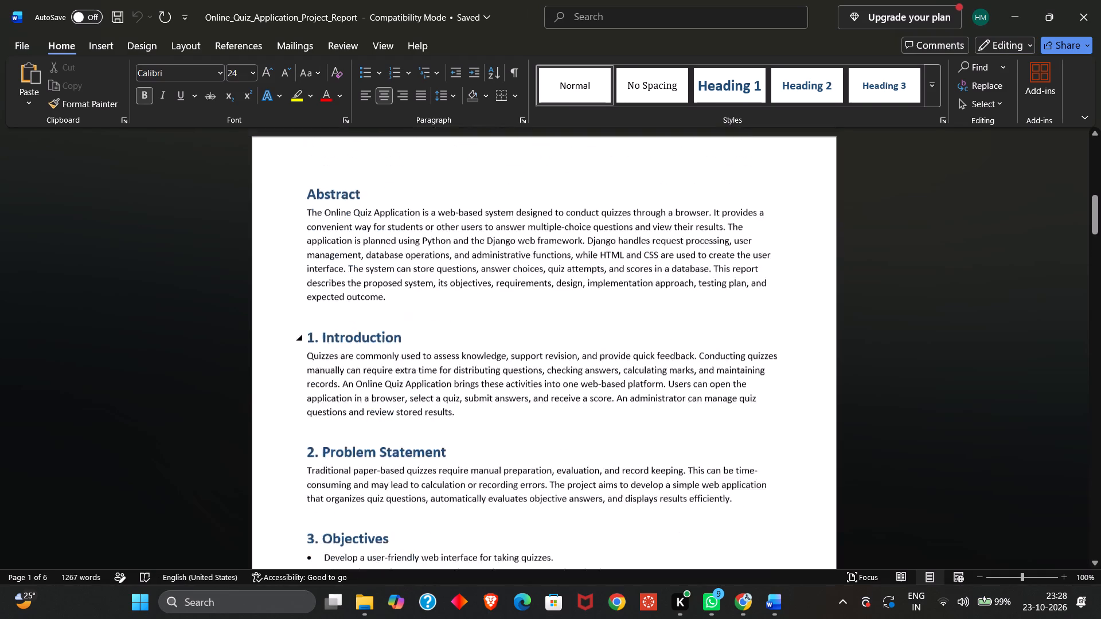
pyautogui.scroll(1, 645, 524)
pyautogui.moveTo(677, 372); pyautogui.dragTo(668, 371)
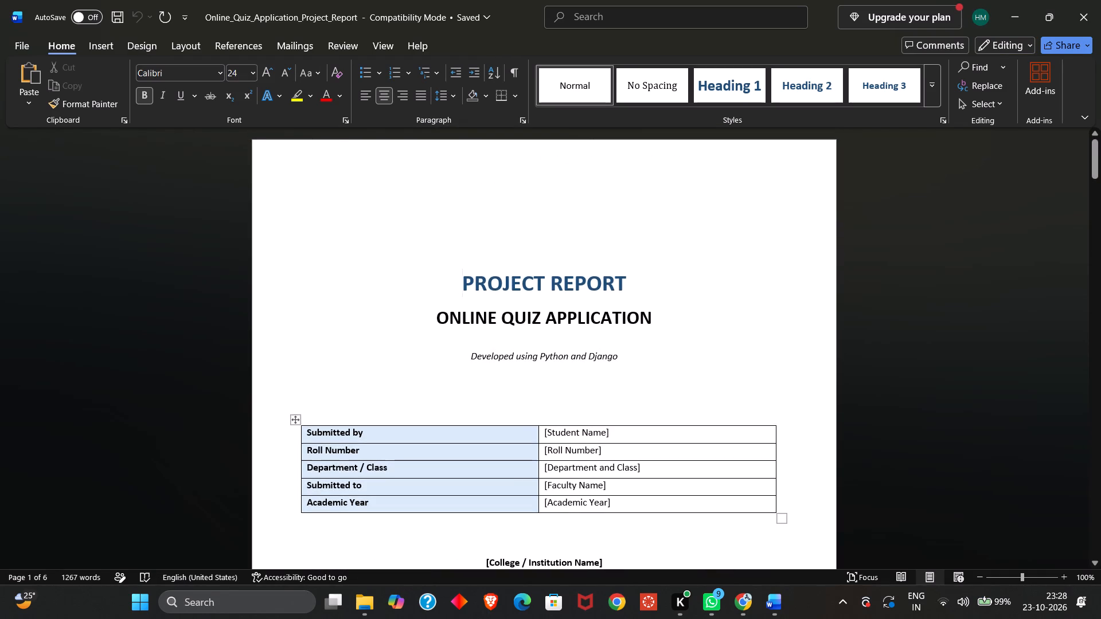
pyautogui.moveTo(668, 371); pyautogui.dragTo(464, 366)
pyautogui.press('BackSpace')
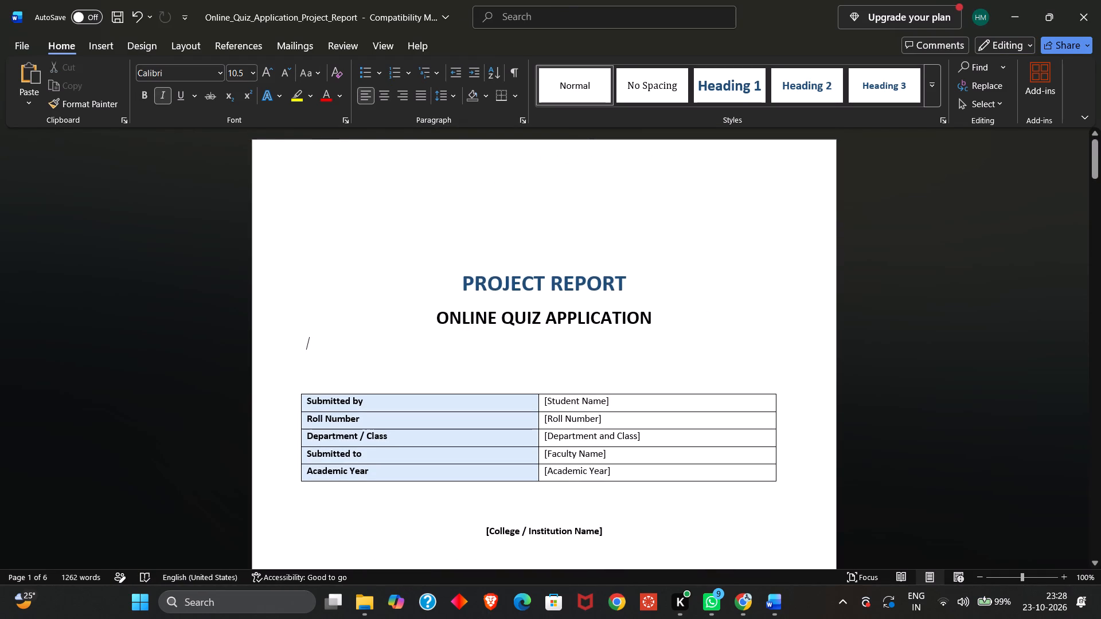
# Delete the submission details table and the institution name placeholder, including the page break, from the report's cover page.
pyautogui.moveTo(292, 370); pyautogui.dragTo(649, 564)
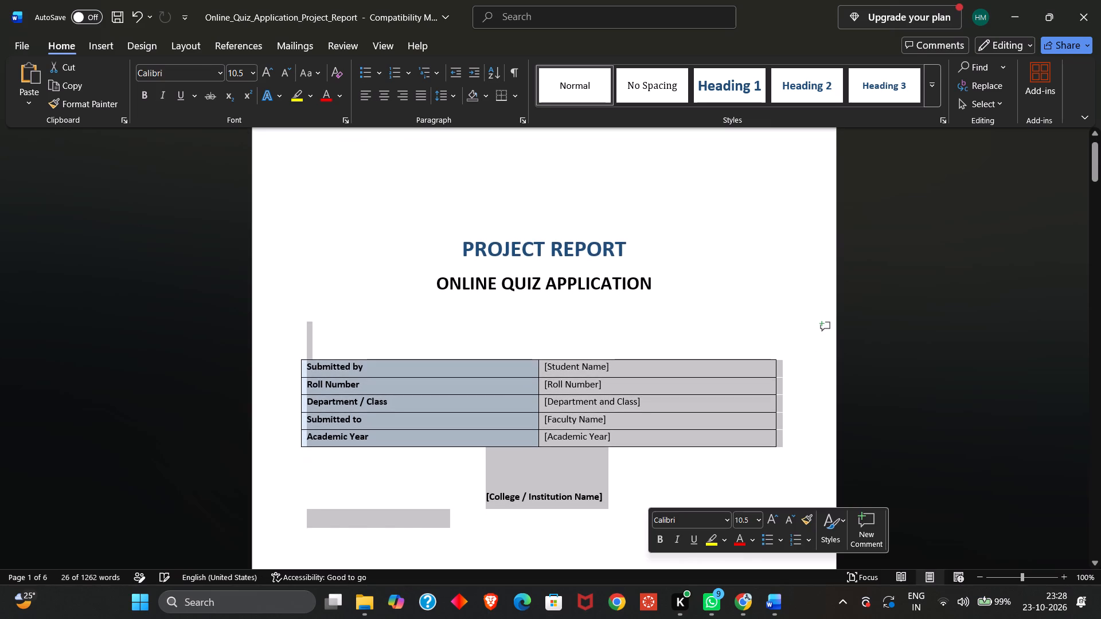
pyautogui.press('BackSpace')
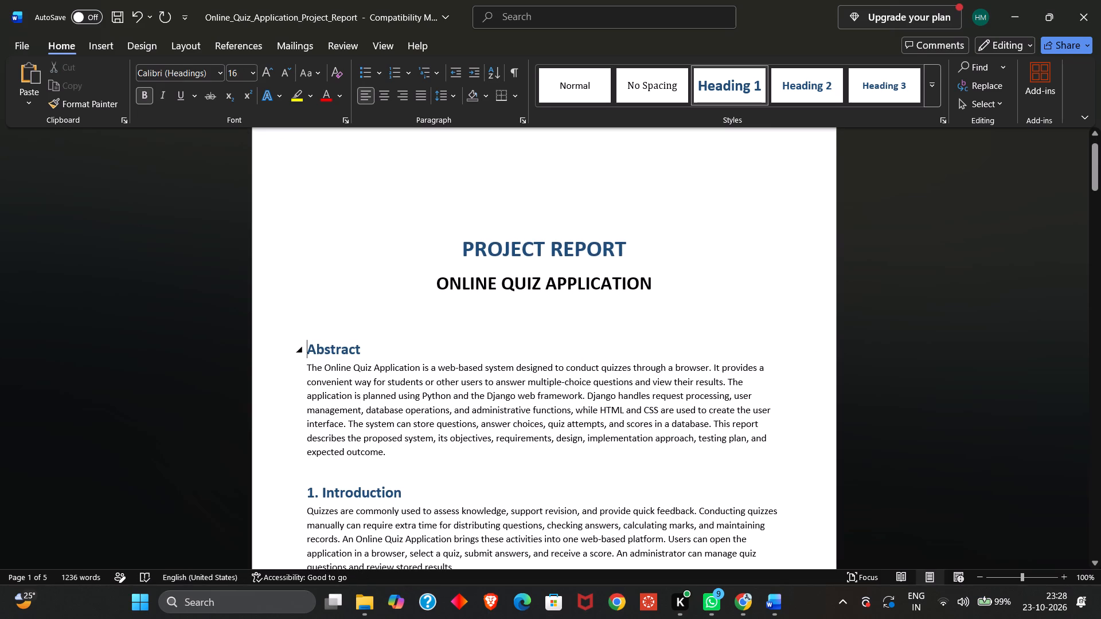
# Change the font color of the "PROJECT REPORT" title on the report's first page to black.
pyautogui.click(641, 245)
pyautogui.moveTo(641, 245); pyautogui.dragTo(499, 240)
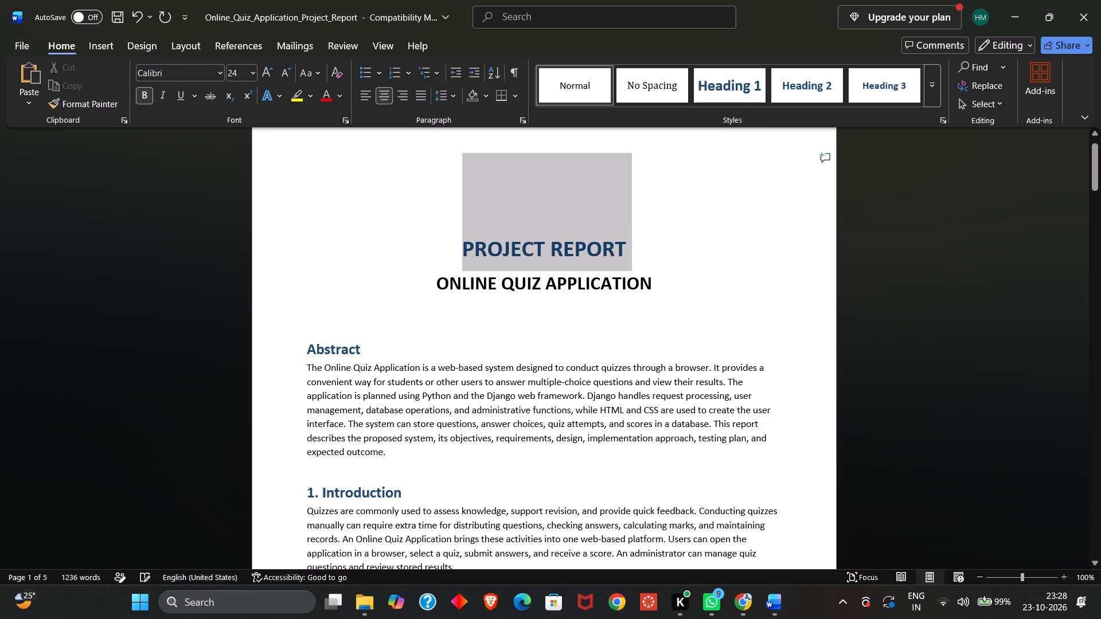
pyautogui.moveTo(499, 240); pyautogui.dragTo(482, 240)
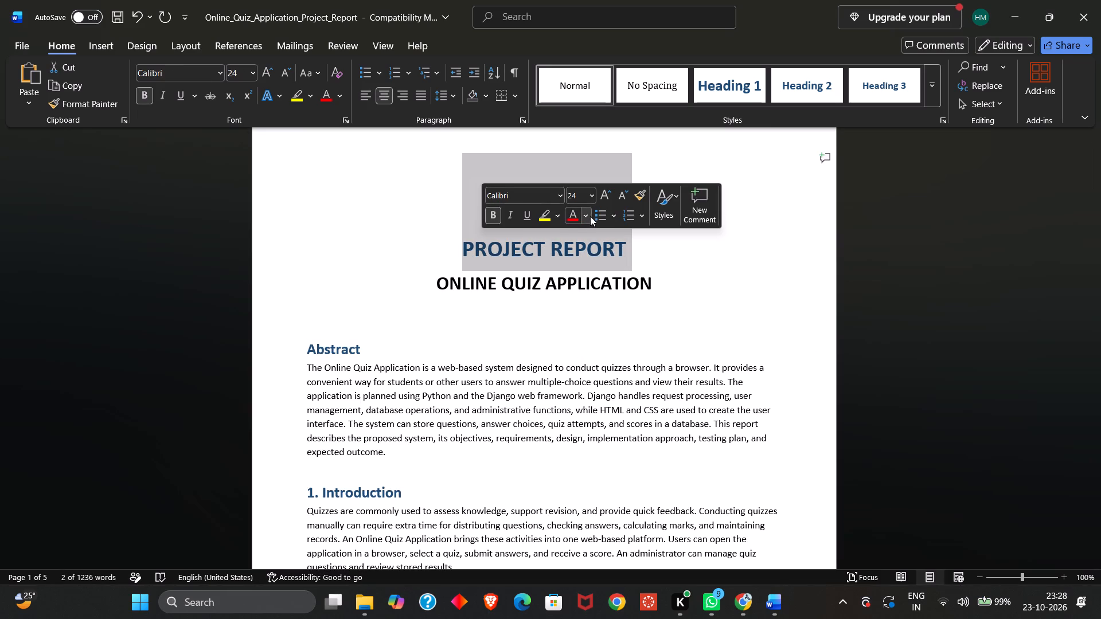
pyautogui.click(580, 216)
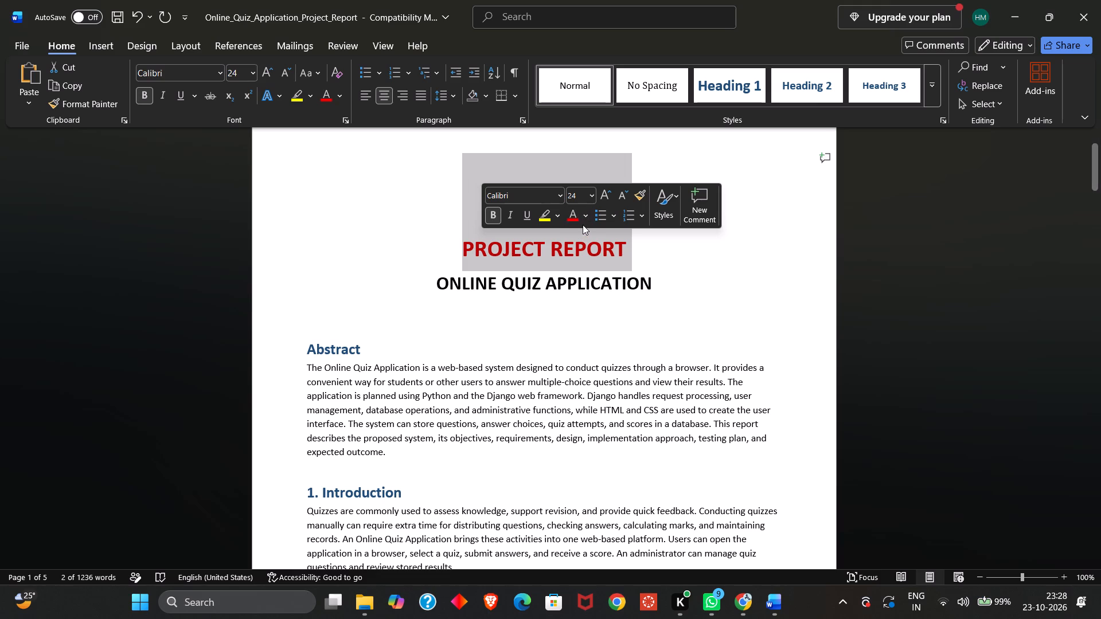
pyautogui.click(588, 217)
pyautogui.click(595, 305)
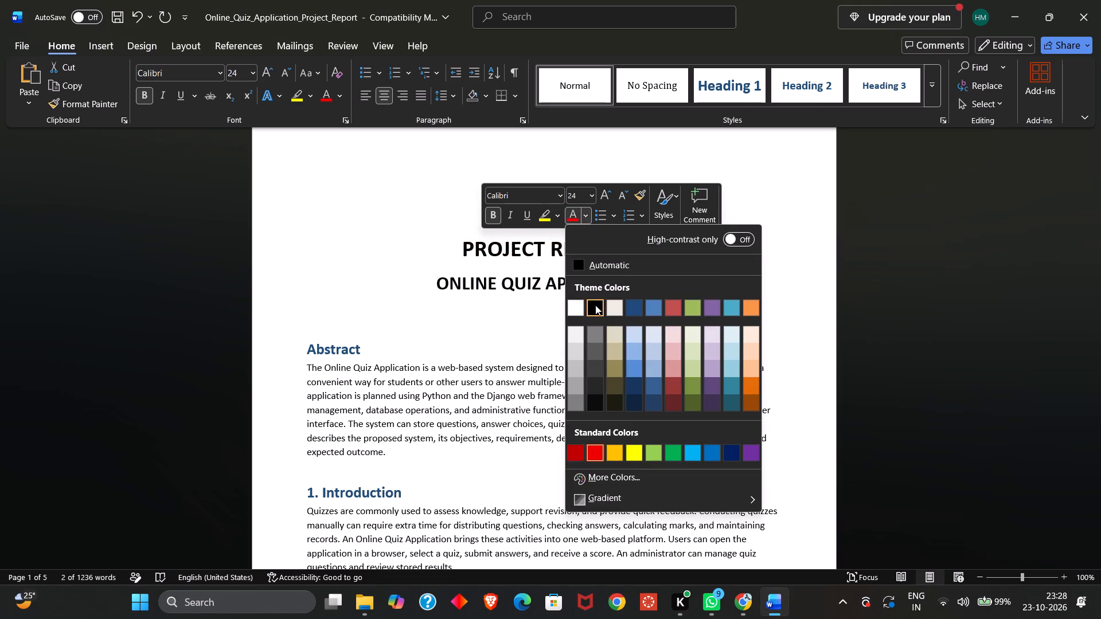
pyautogui.click(482, 347)
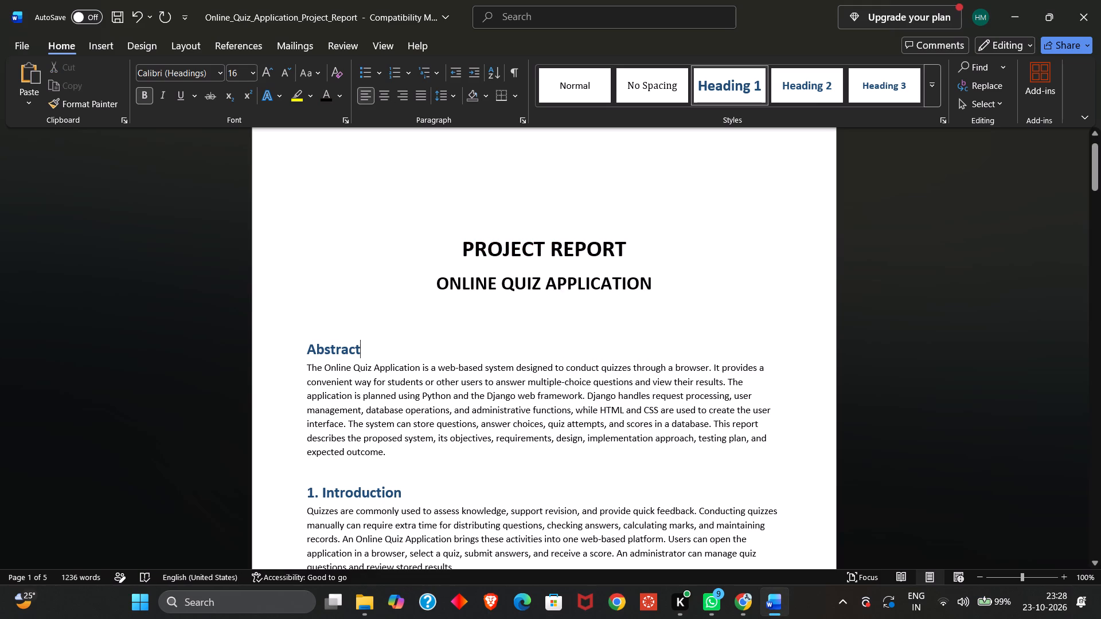
pyautogui.click(585, 210)
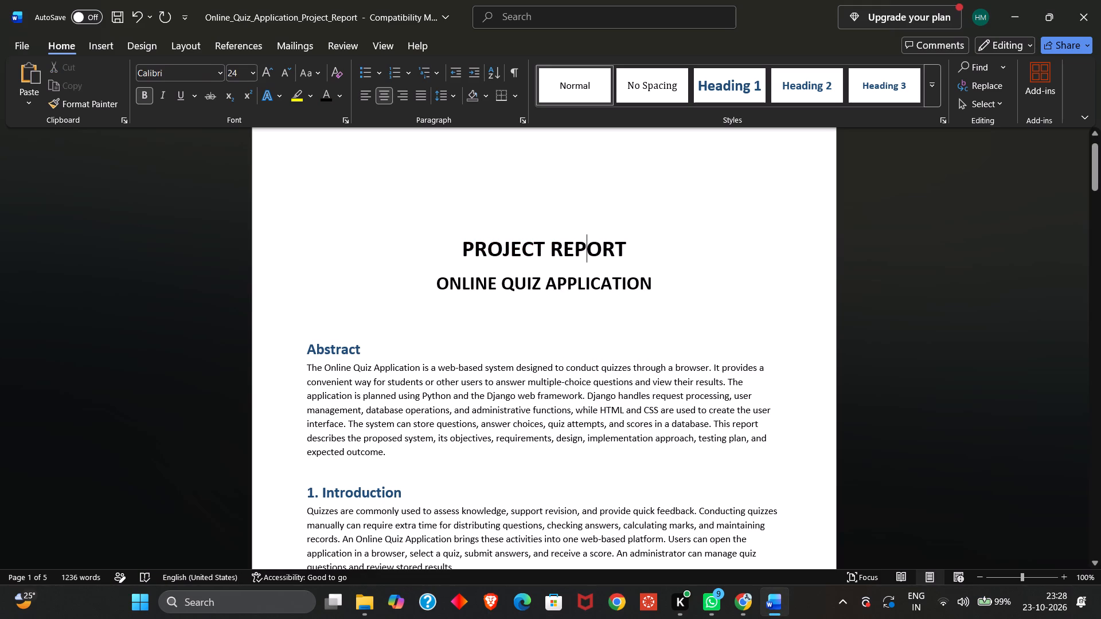
pyautogui.click(626, 160)
# Change the font color of the "Abstract", "1. Introduction" and "2. Problem Statement" headings to black.
pyautogui.moveTo(385, 347); pyautogui.dragTo(287, 341)
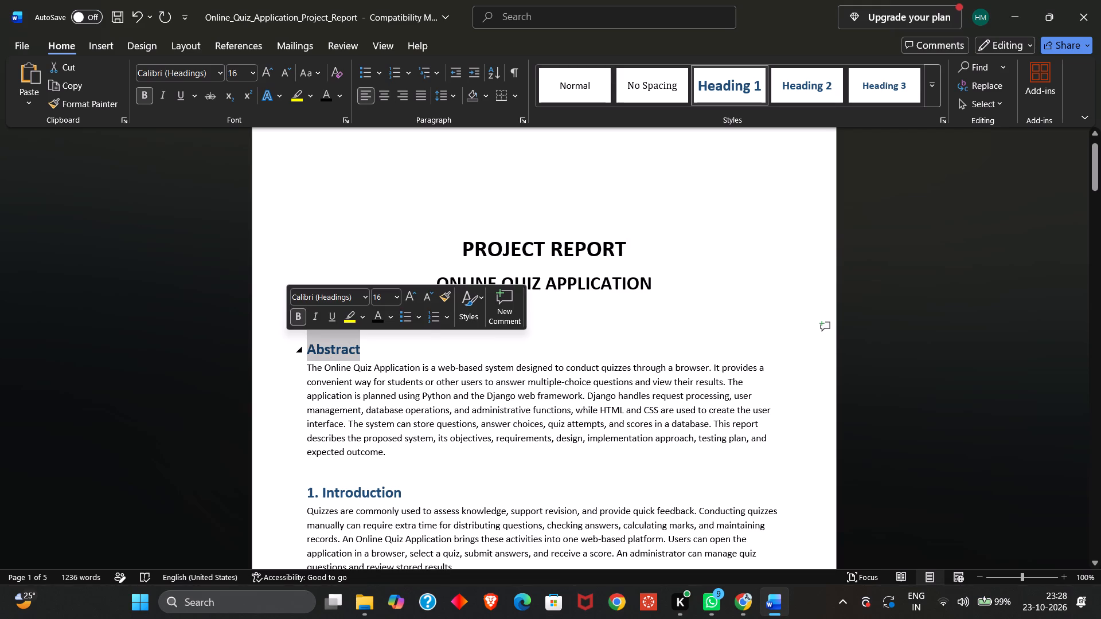
pyautogui.click(380, 313)
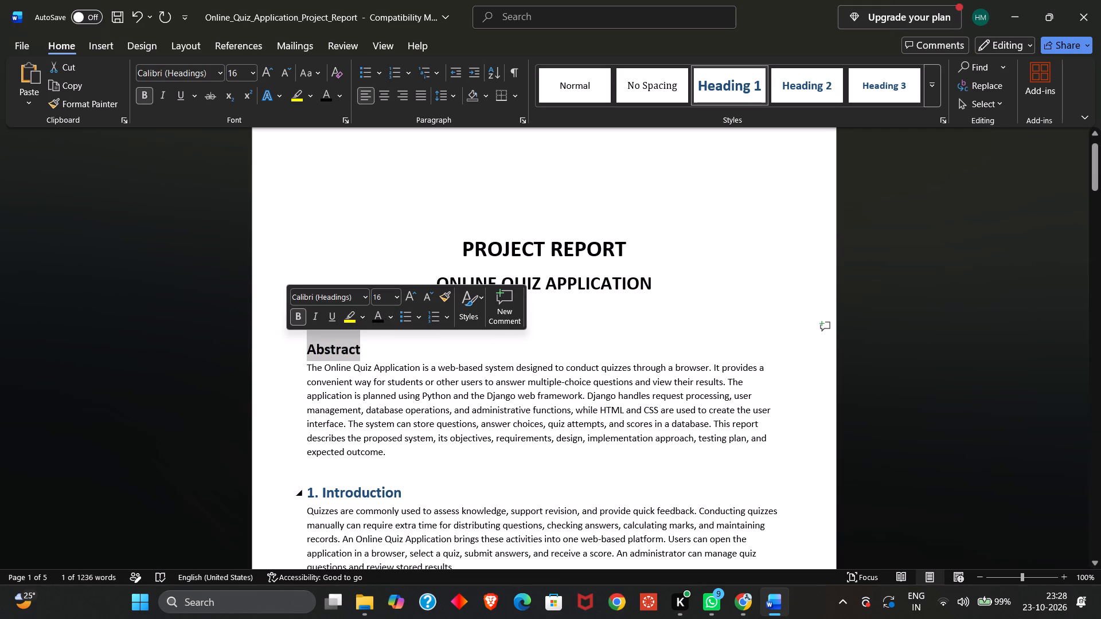
pyautogui.moveTo(405, 492); pyautogui.dragTo(302, 497)
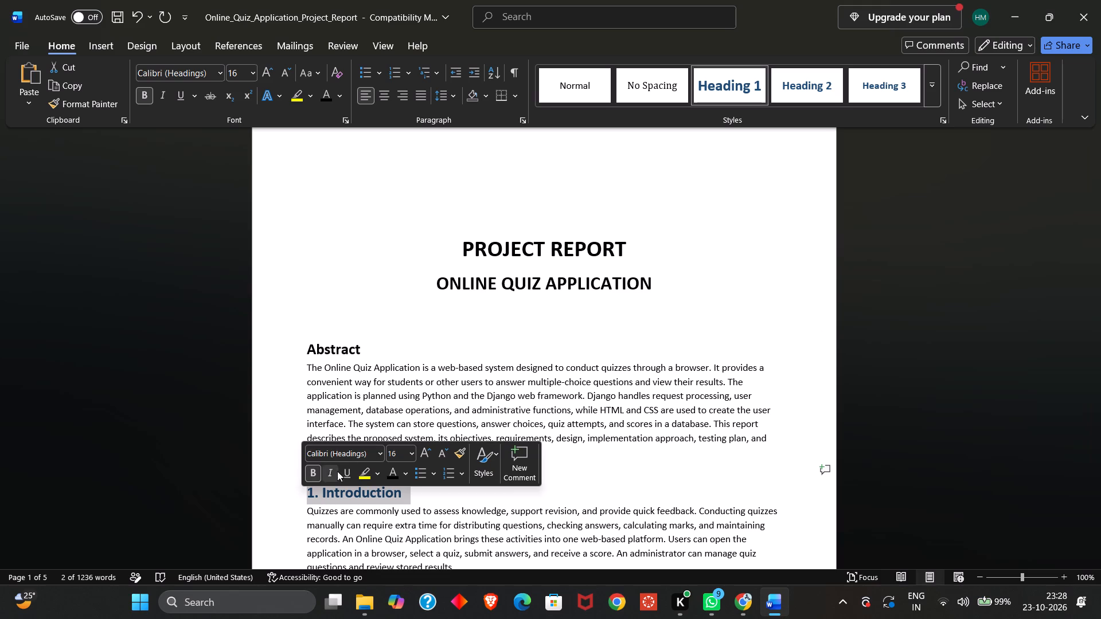
pyautogui.click(398, 477)
pyautogui.scroll(-3, 398, 477)
pyautogui.scroll(-2, 493, 429)
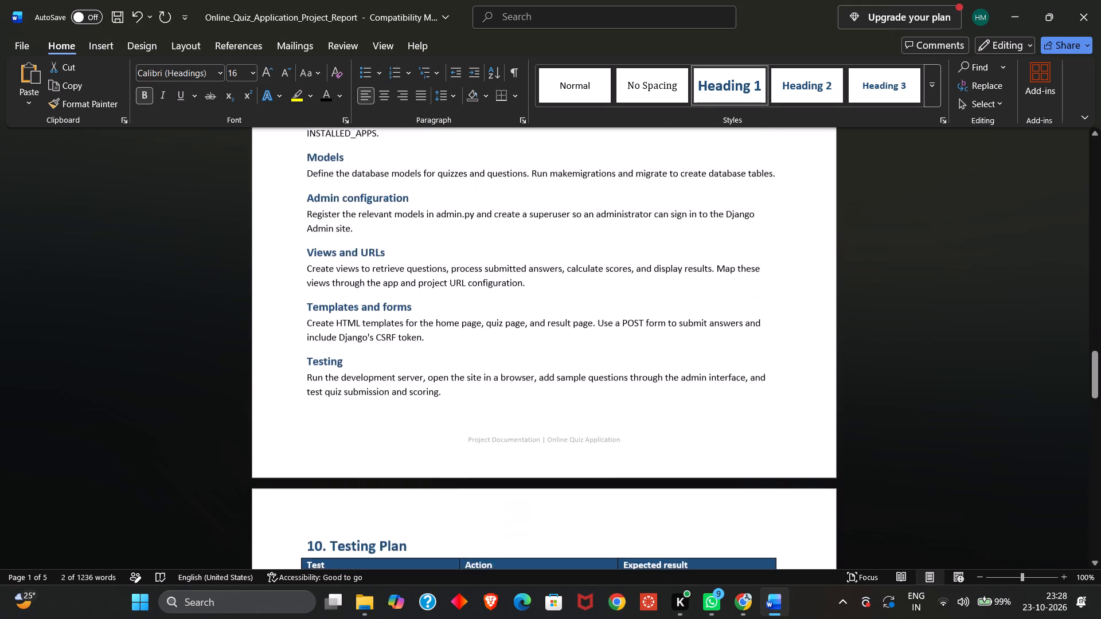
pyautogui.scroll(3, 493, 429)
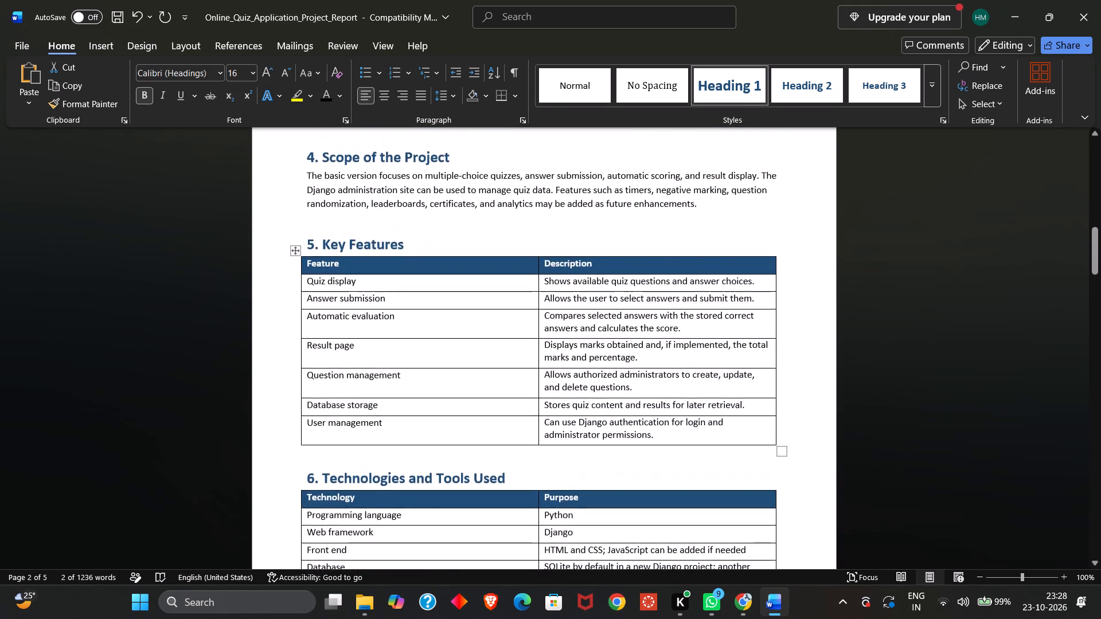
pyautogui.scroll(1, 493, 429)
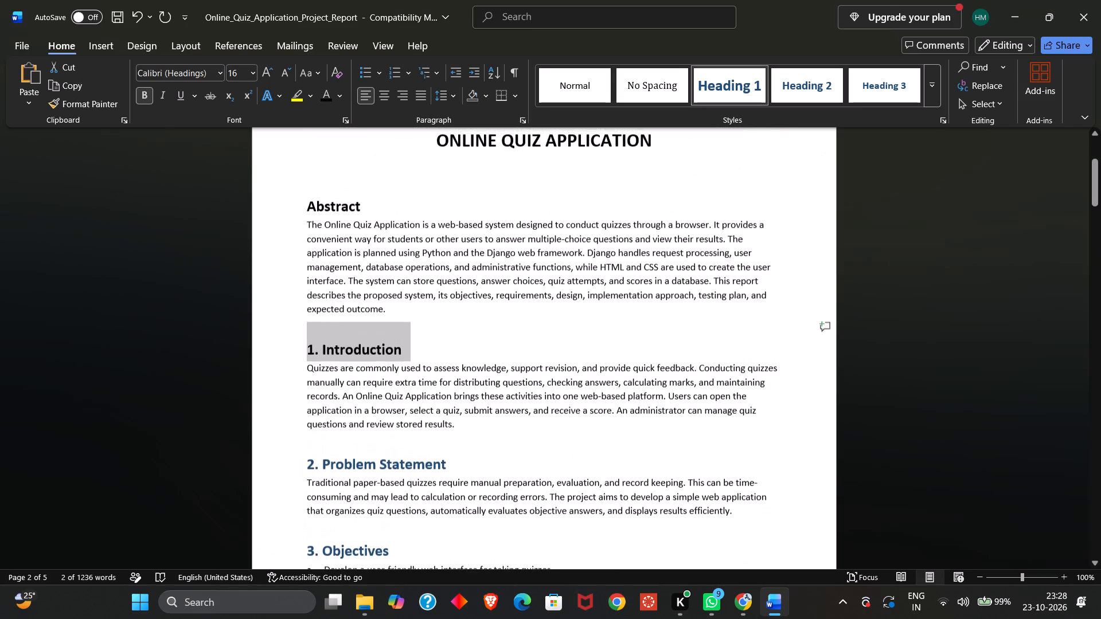
pyautogui.moveTo(450, 311); pyautogui.dragTo(306, 319)
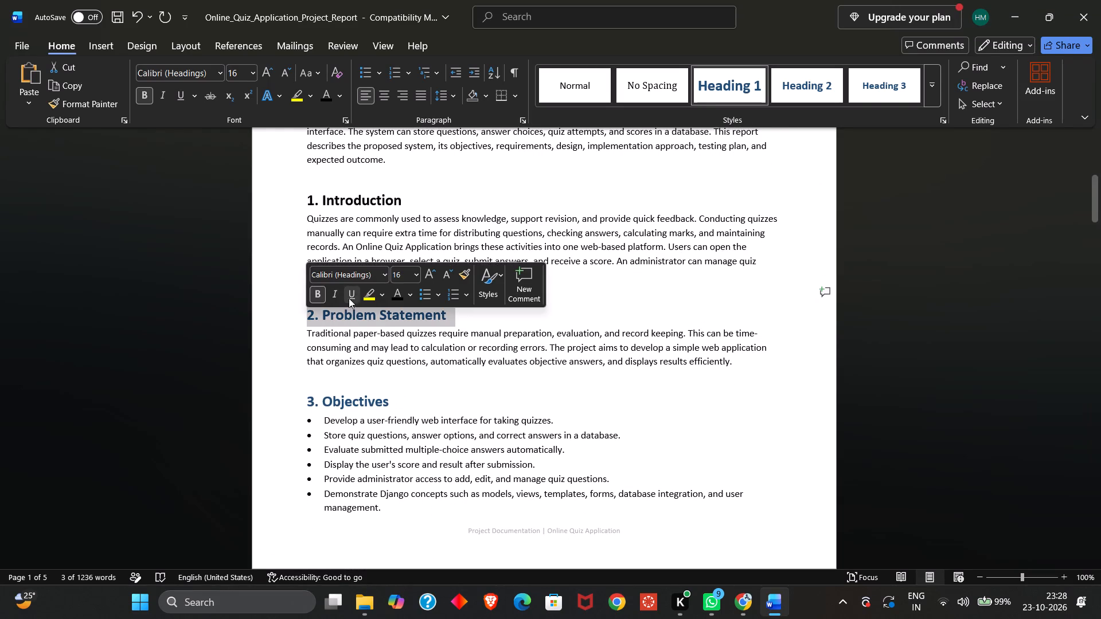
pyautogui.click(390, 291)
# Delete the Abstract section, including its heading and paragraph, from above the Introduction.
pyautogui.scroll(1, 390, 291)
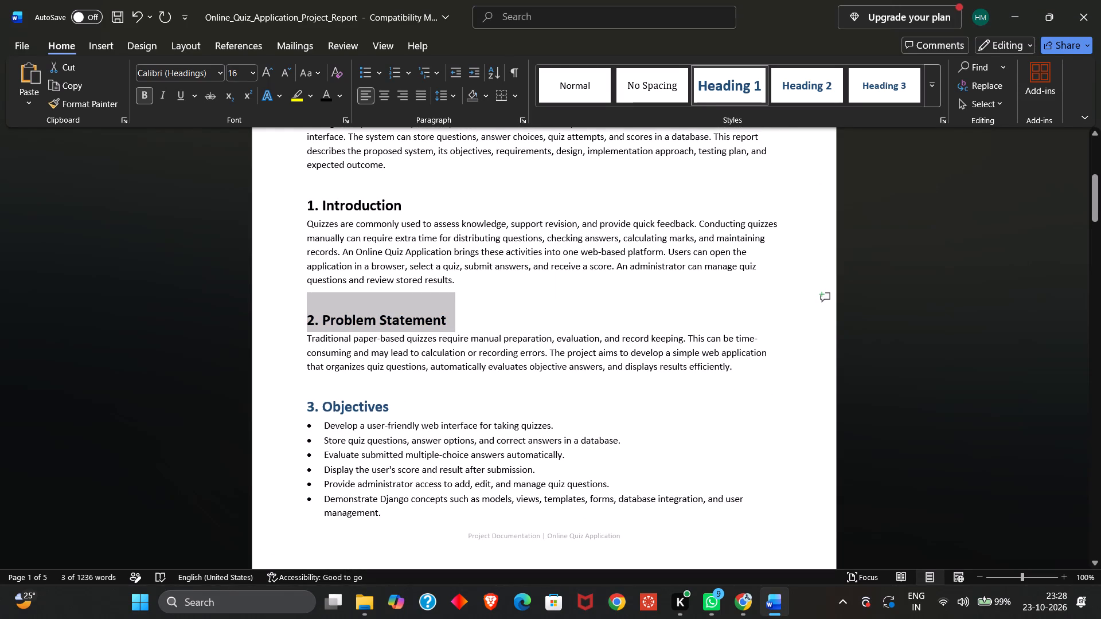
pyautogui.scroll(1, 450, 195)
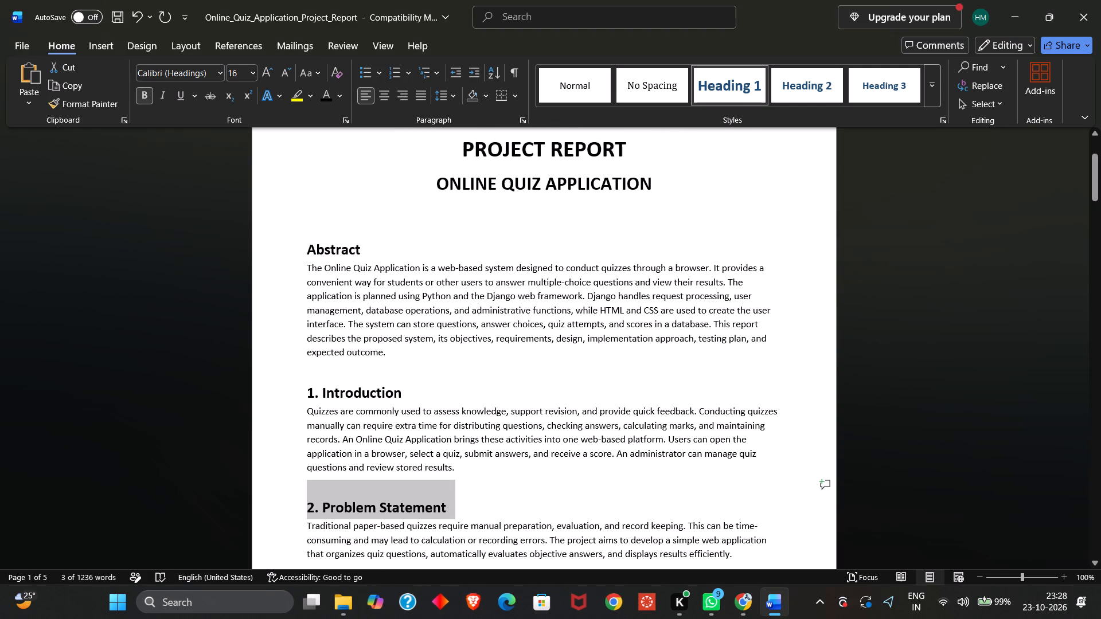
pyautogui.moveTo(408, 354); pyautogui.dragTo(278, 232)
pyautogui.press('BackSpace')
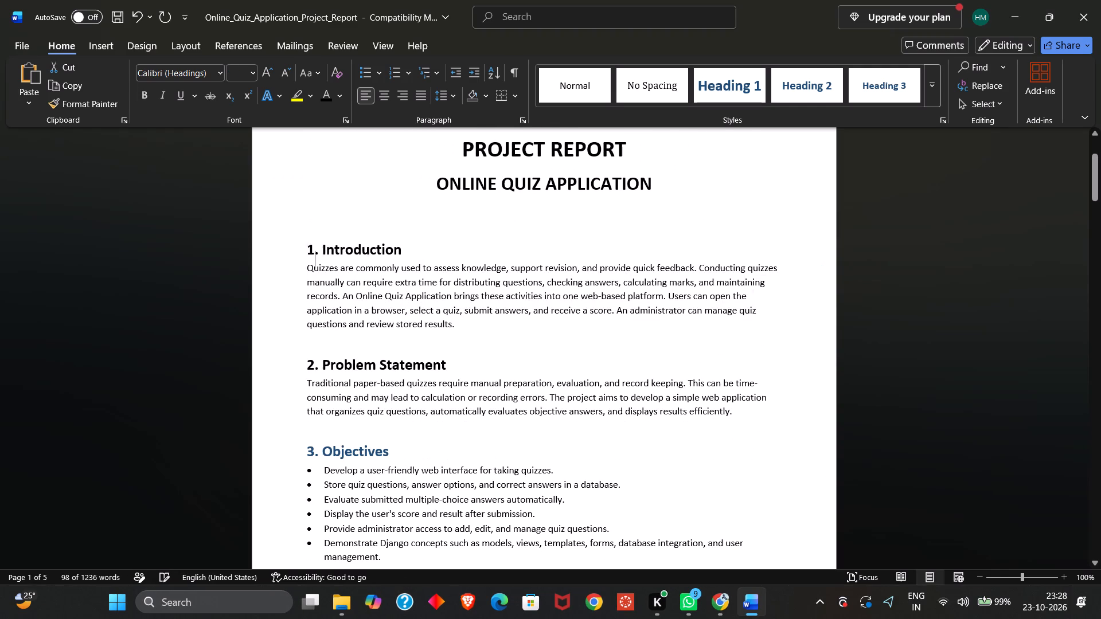
# Change the font color of the "3. Objectives", "4. Scope of the Project" and "5. Key Features" headings to black.
pyautogui.scroll(-1, 278, 232)
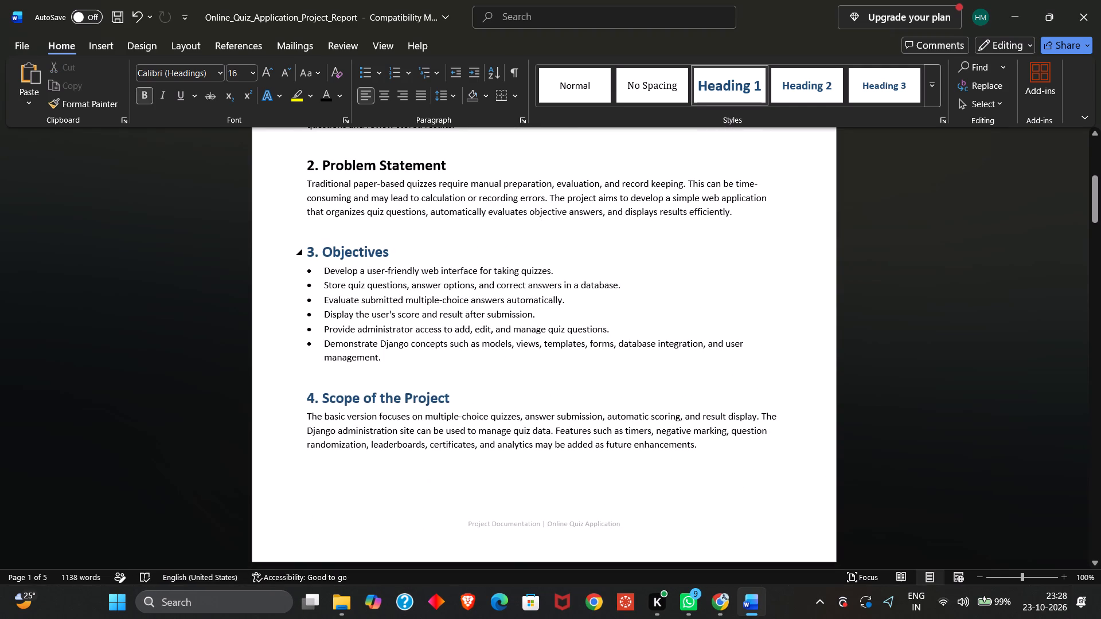
pyautogui.moveTo(395, 251); pyautogui.dragTo(299, 256)
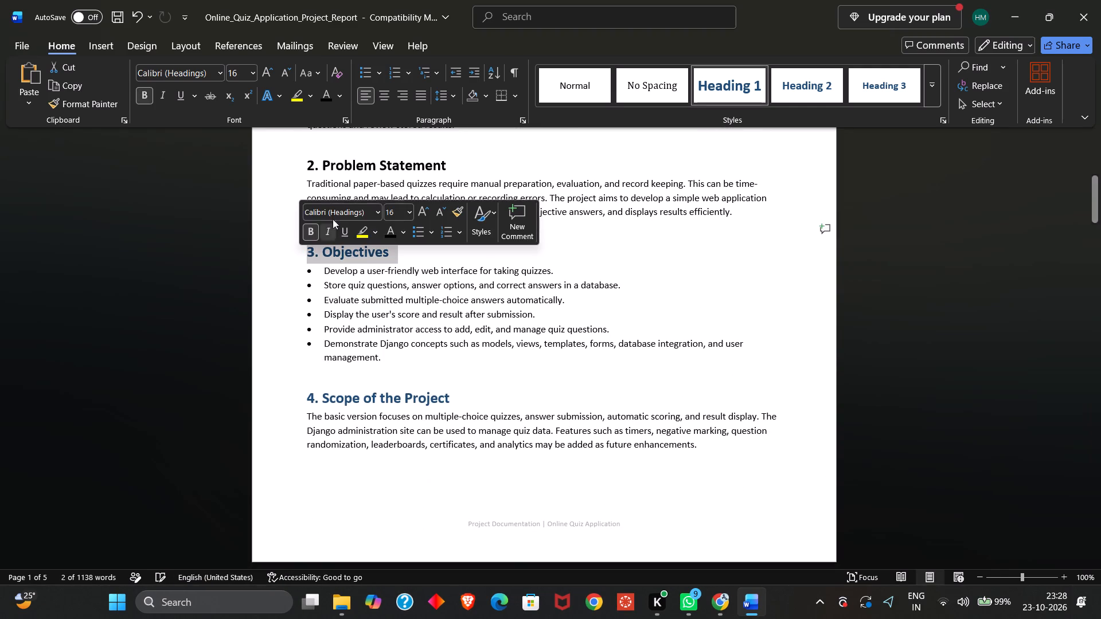
pyautogui.click(385, 234)
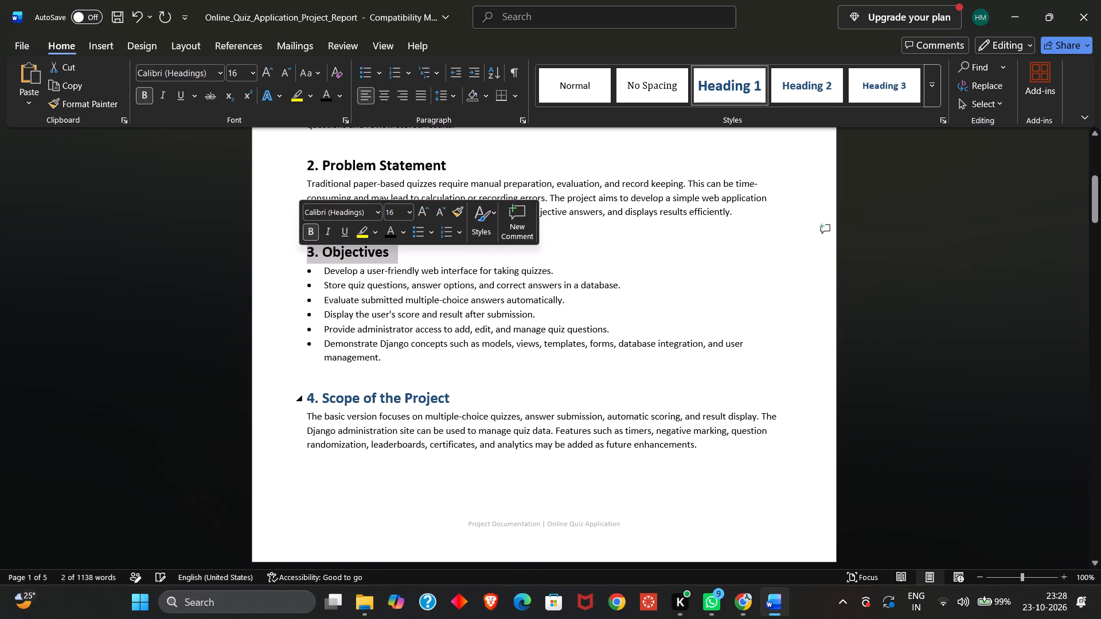
pyautogui.moveTo(454, 400); pyautogui.dragTo(298, 397)
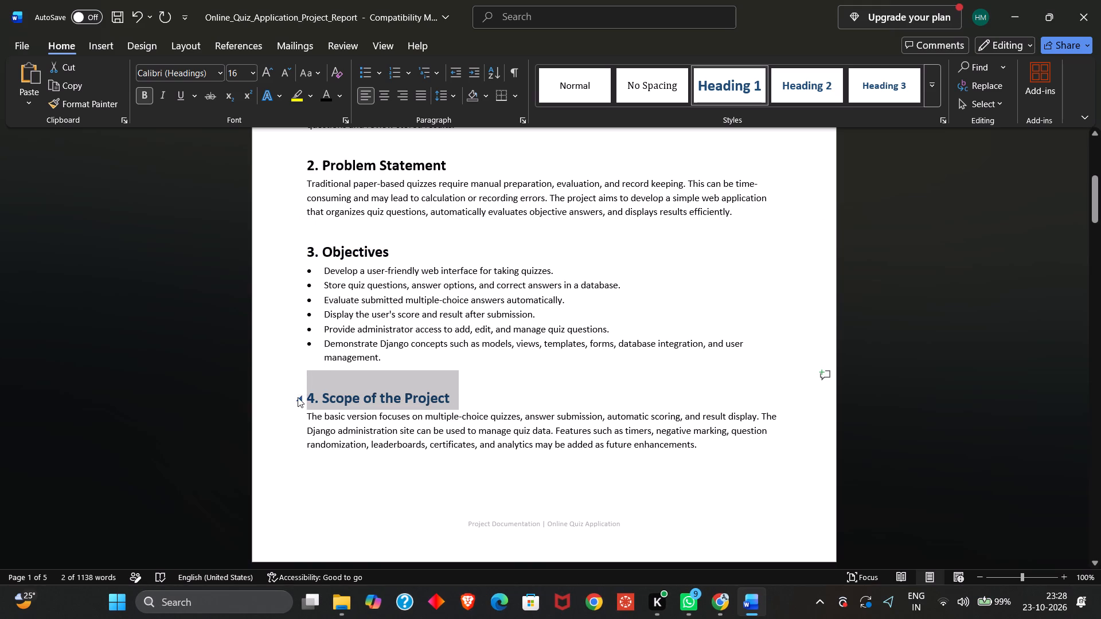
pyautogui.click(387, 373)
pyautogui.scroll(-1, 387, 373)
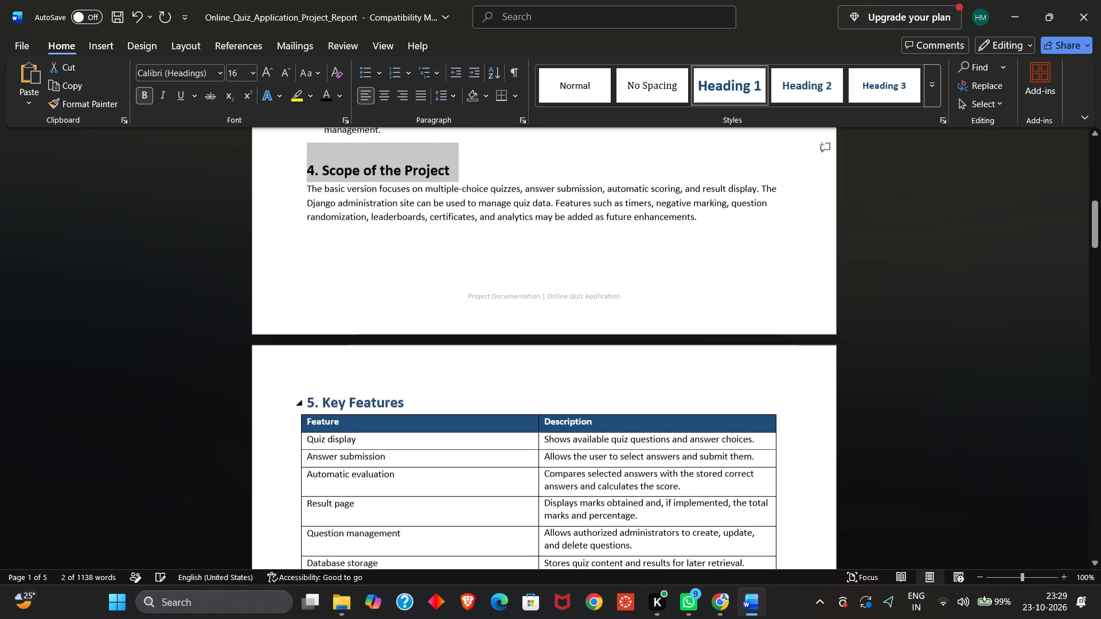
pyautogui.scroll(-1, 387, 373)
pyautogui.moveTo(409, 375); pyautogui.dragTo(295, 375)
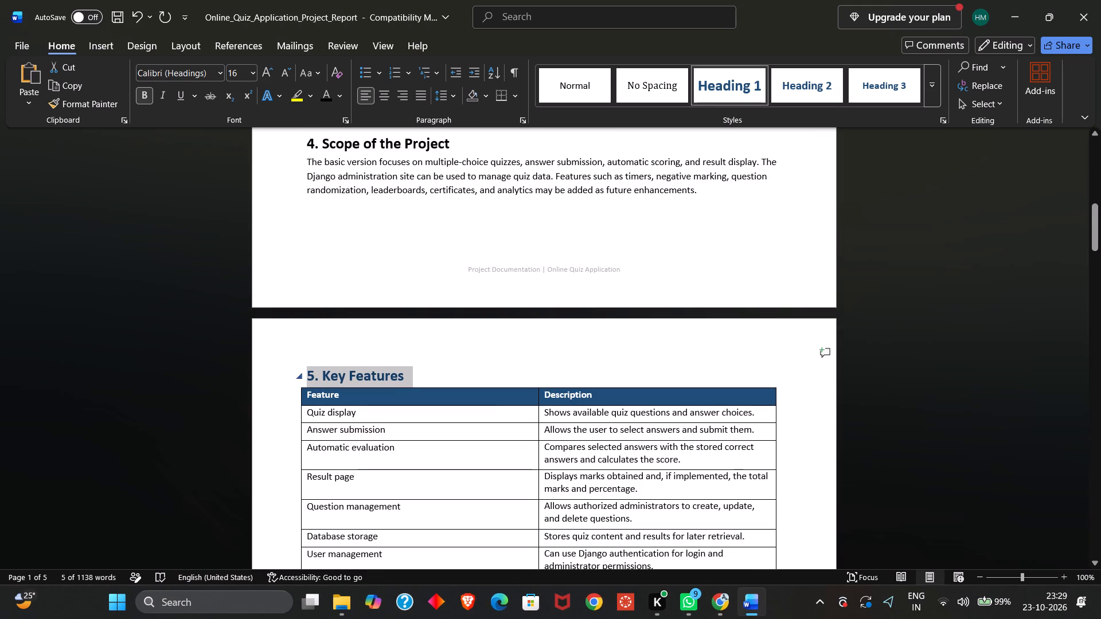
pyautogui.moveTo(295, 375); pyautogui.dragTo(294, 375)
pyautogui.click(381, 349)
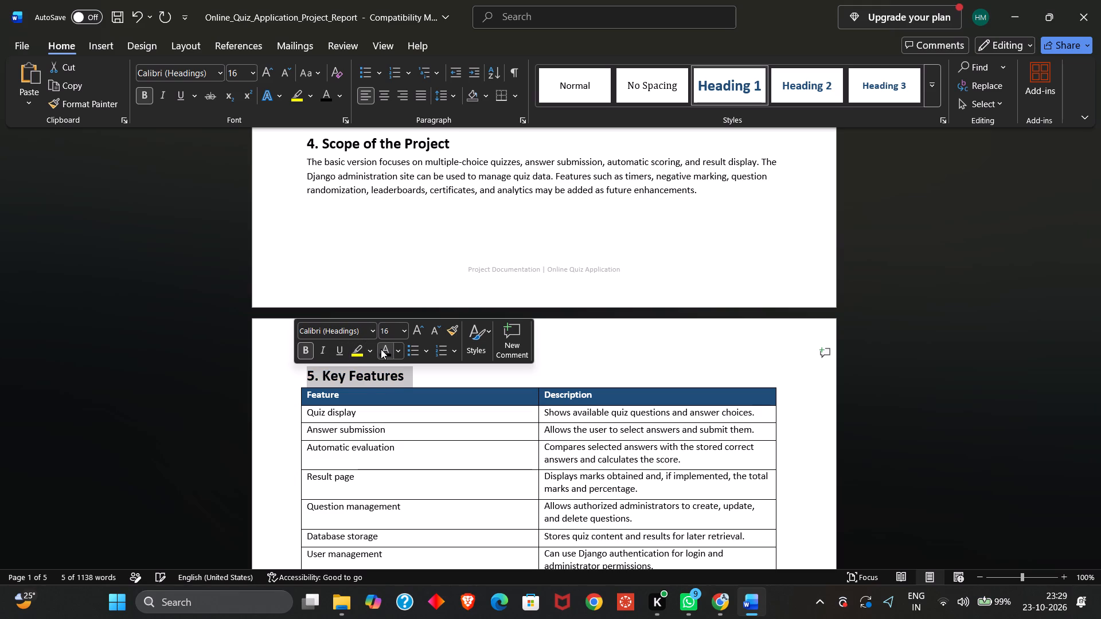
# Narrow the Feature column of the Key Features table slightly, widening its Description column.
pyautogui.scroll(-1, 381, 349)
pyautogui.moveTo(538, 389); pyautogui.dragTo(521, 392)
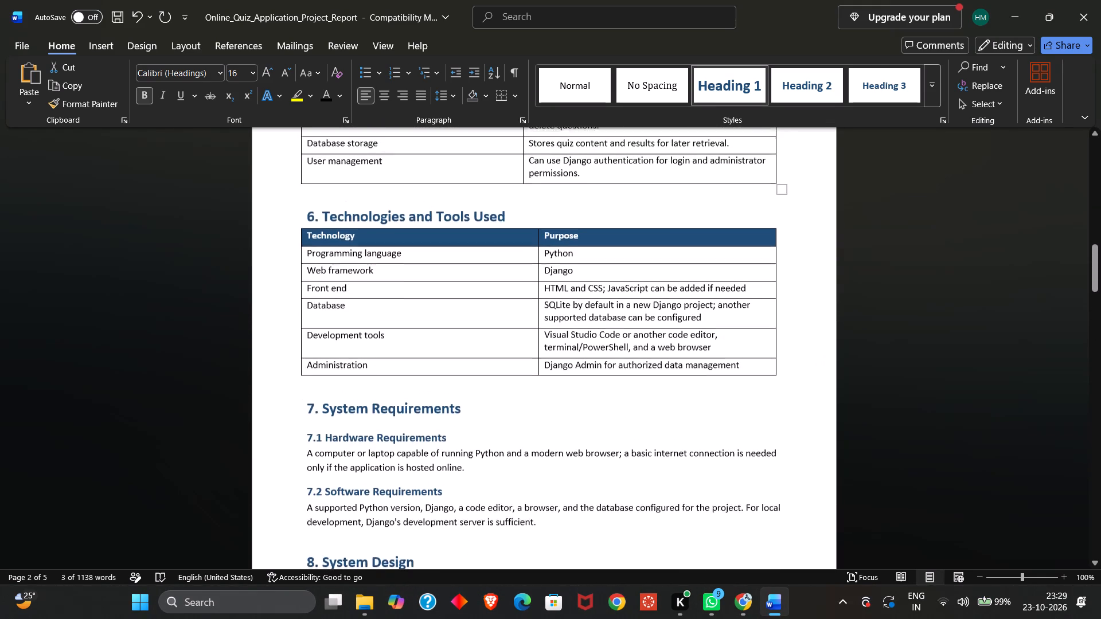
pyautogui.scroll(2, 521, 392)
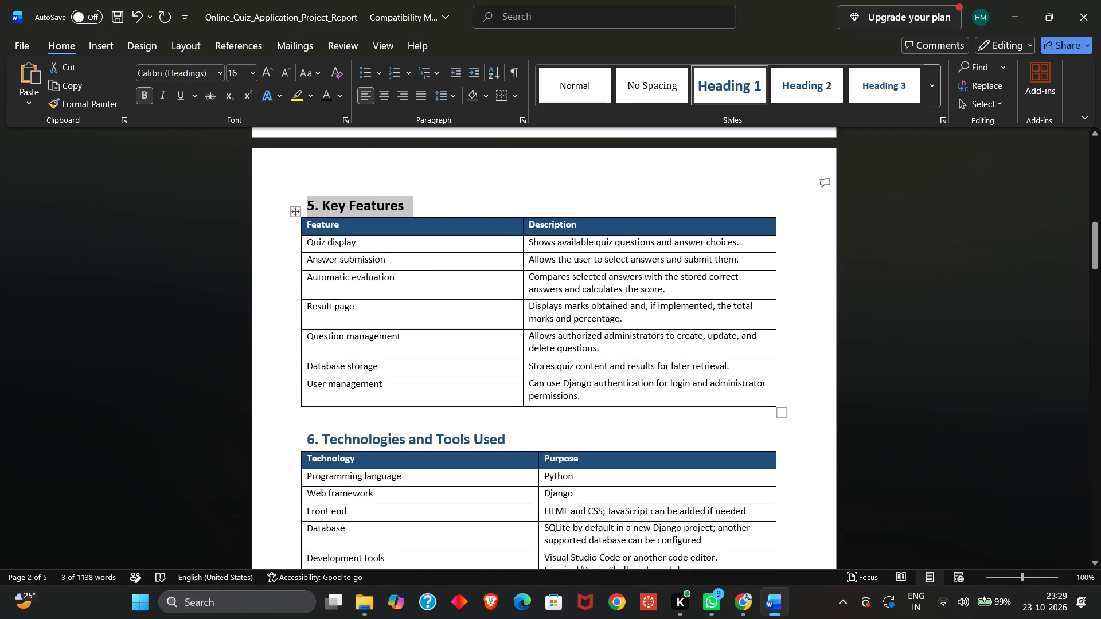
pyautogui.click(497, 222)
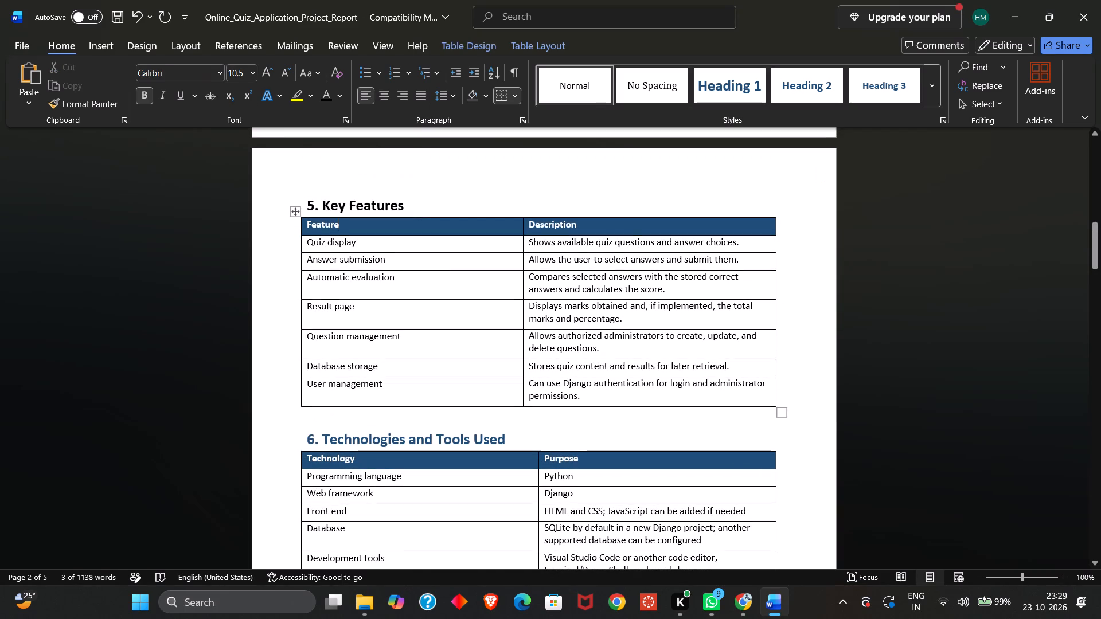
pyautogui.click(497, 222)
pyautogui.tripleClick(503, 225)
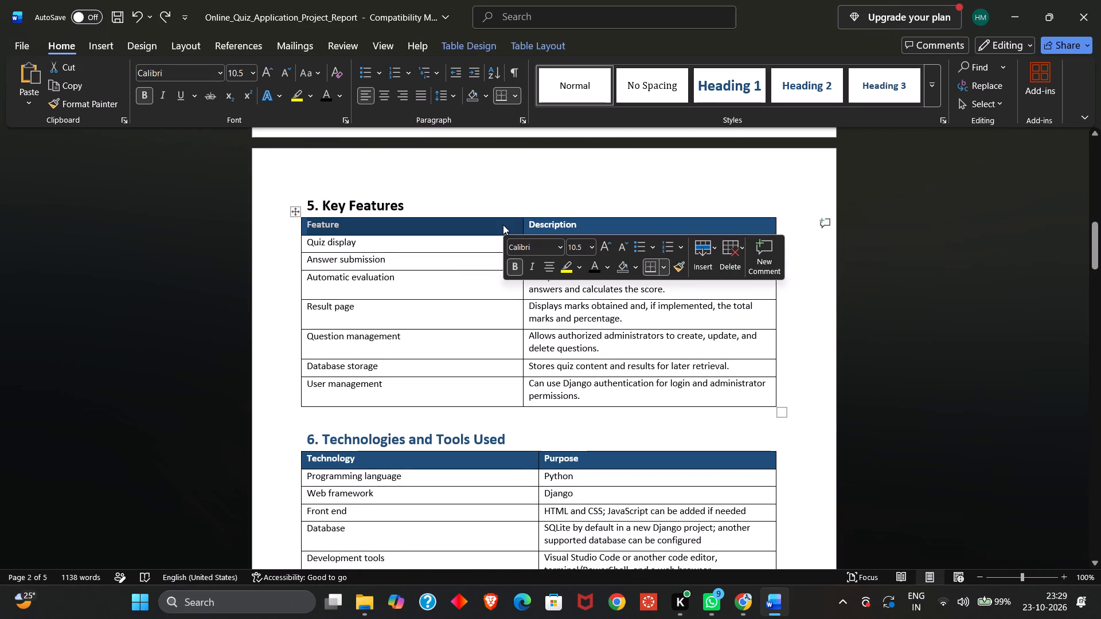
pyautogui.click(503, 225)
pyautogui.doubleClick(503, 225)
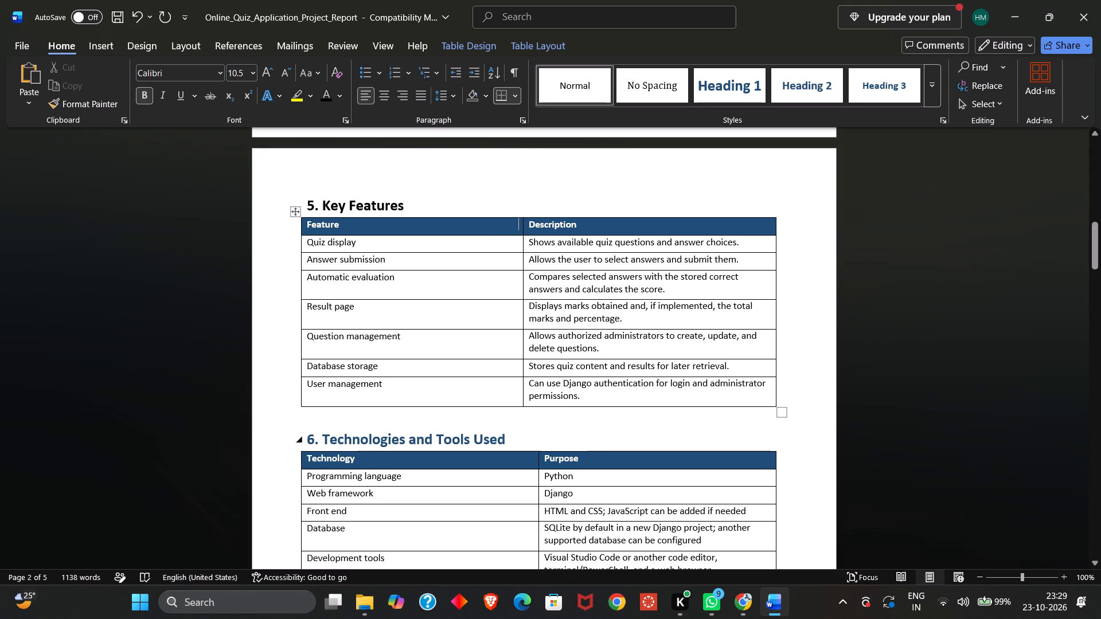
# Change the font color of the "6. Technologies and Tools Used" and "8. System Design" headings to black.
pyautogui.moveTo(521, 440); pyautogui.dragTo(302, 437)
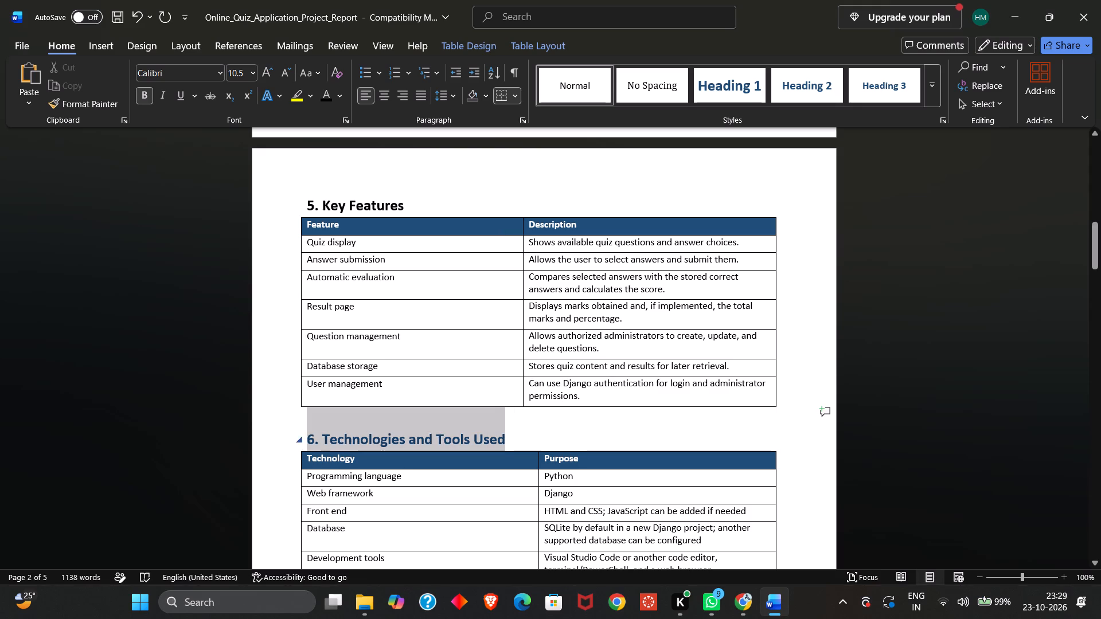
pyautogui.moveTo(302, 437); pyautogui.dragTo(303, 431)
pyautogui.click(396, 402)
pyautogui.scroll(-1, 396, 402)
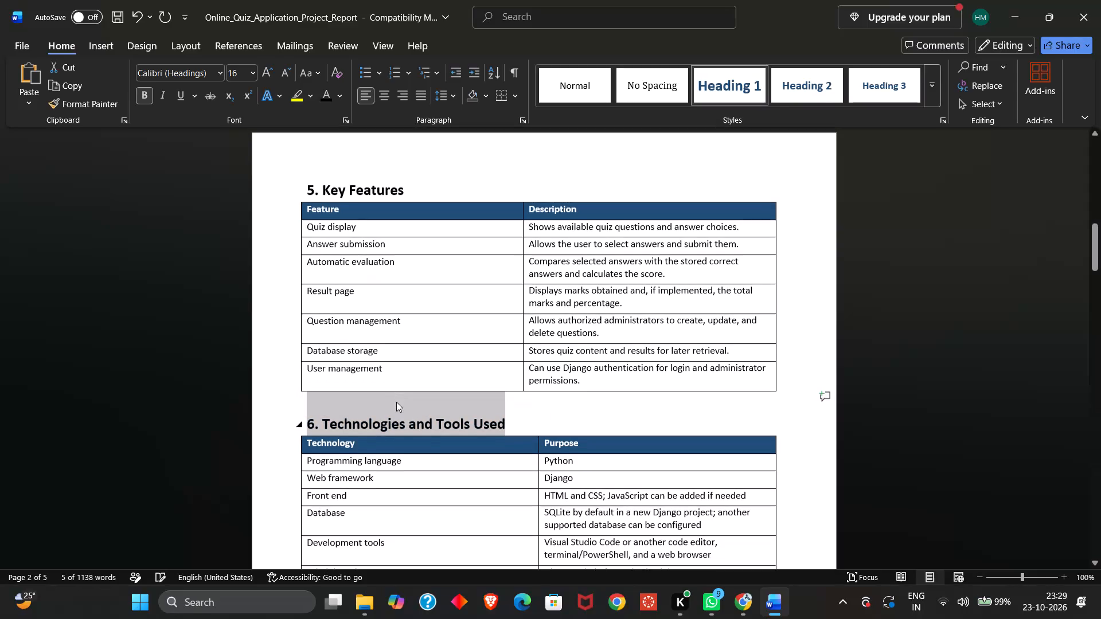
pyautogui.scroll(-1, 396, 402)
pyautogui.scroll(-1, 472, 436)
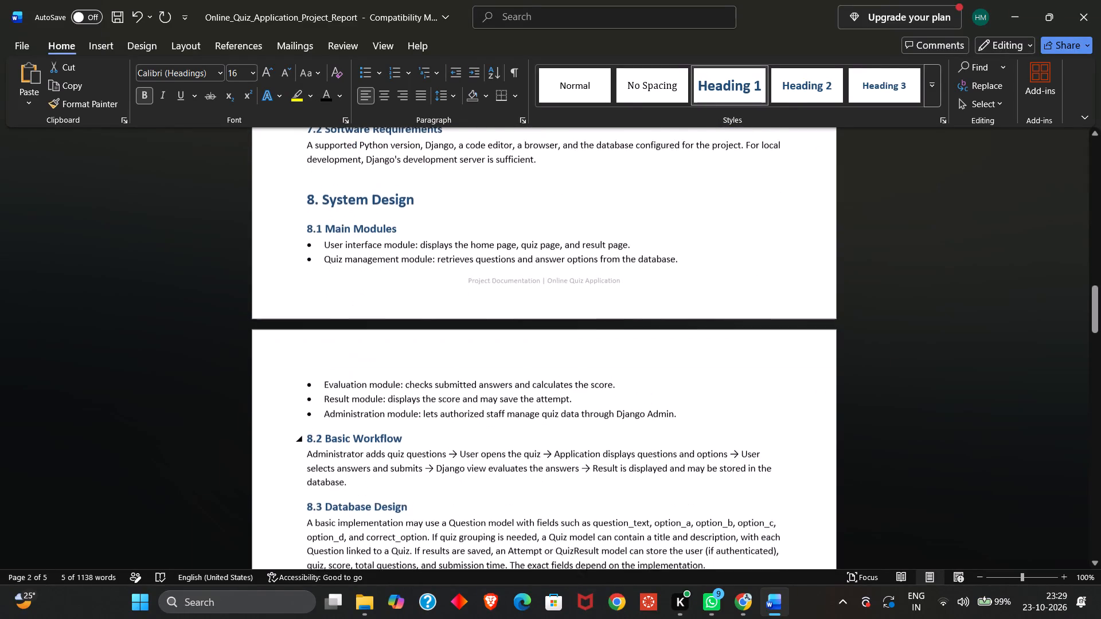
pyautogui.scroll(-1, 472, 436)
pyautogui.moveTo(421, 239); pyautogui.dragTo(299, 225)
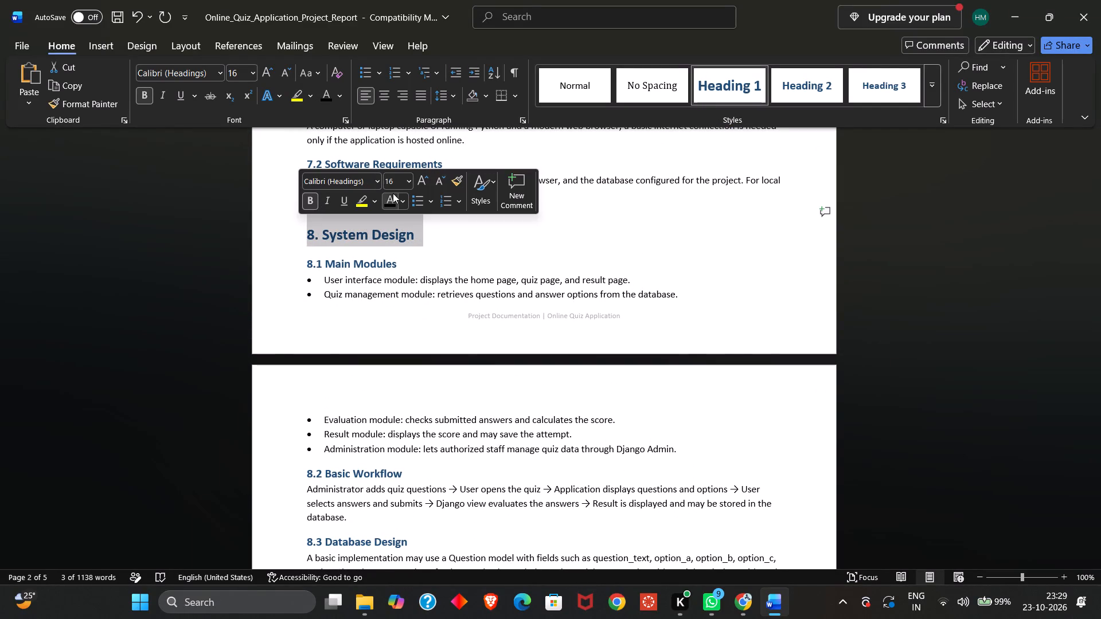
pyautogui.click(389, 197)
# Change the font color of the "8.1 Main Modules" subheading to black.
pyautogui.moveTo(417, 262); pyautogui.dragTo(382, 271)
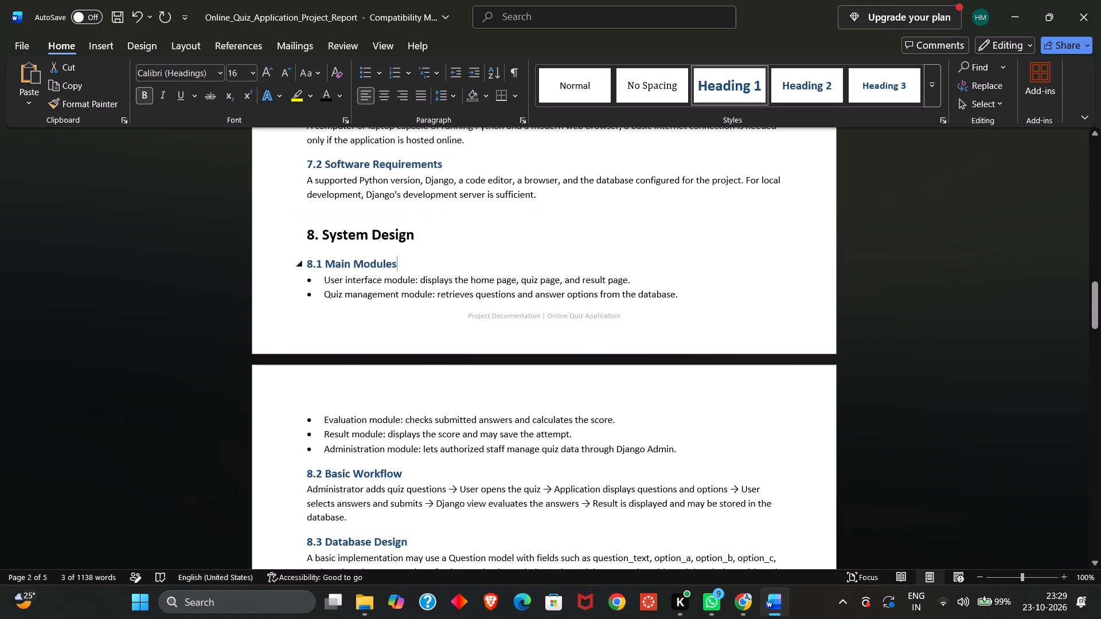
pyautogui.moveTo(382, 271); pyautogui.dragTo(303, 270)
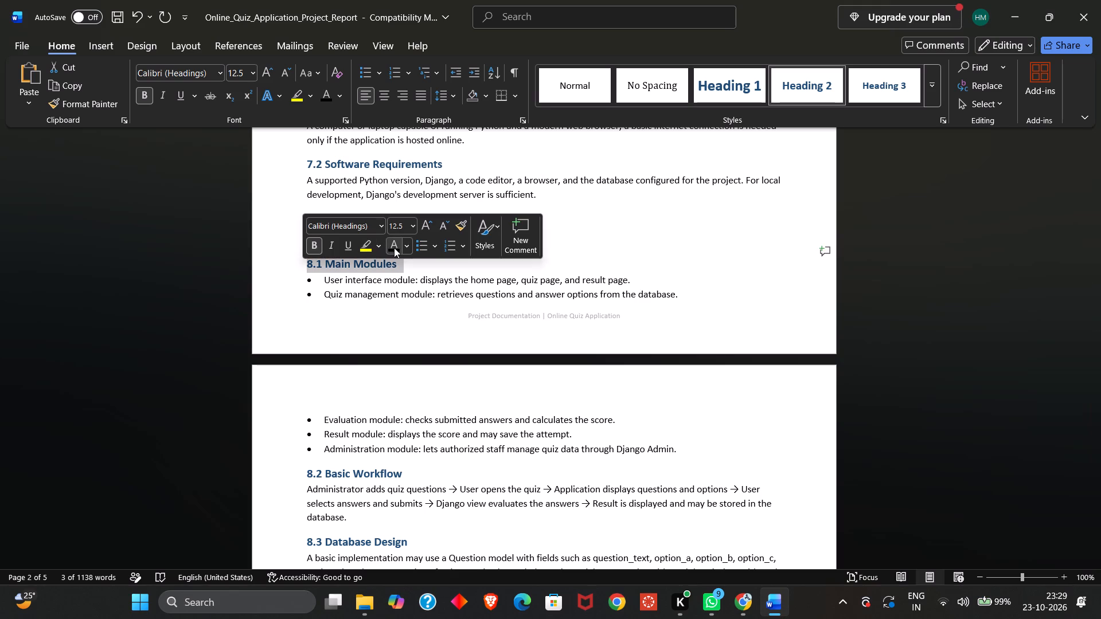
pyautogui.click(394, 248)
# Change the font color of the "7.2 Software Requirements" and "7.1 Hardware Requirements" subheadings to black, including their numbers.
pyautogui.scroll(1, 394, 248)
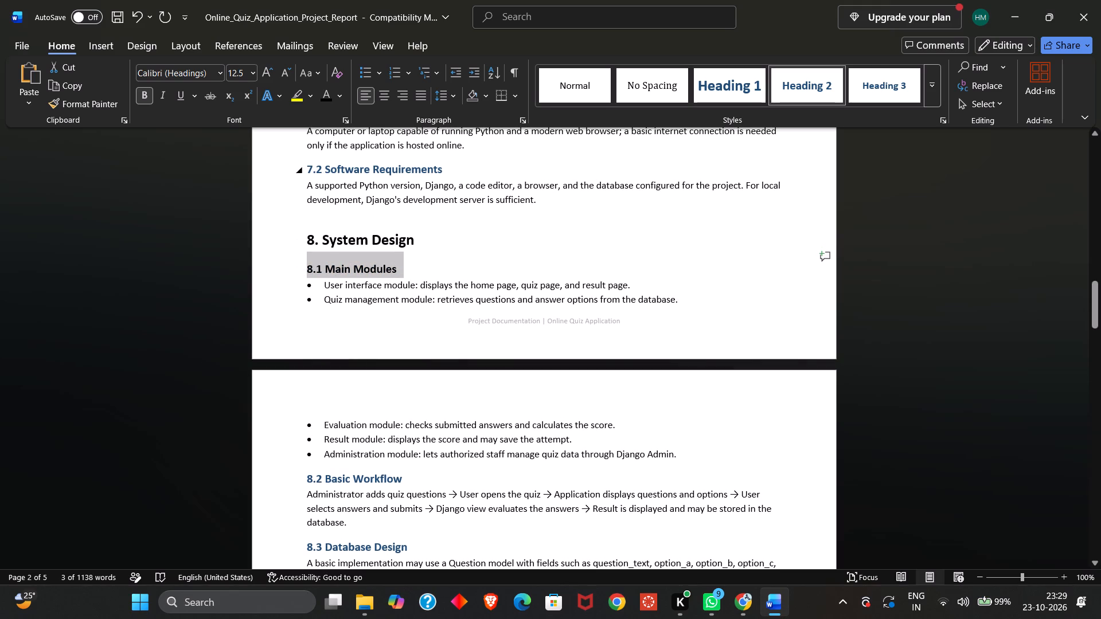
pyautogui.moveTo(451, 168); pyautogui.dragTo(291, 173)
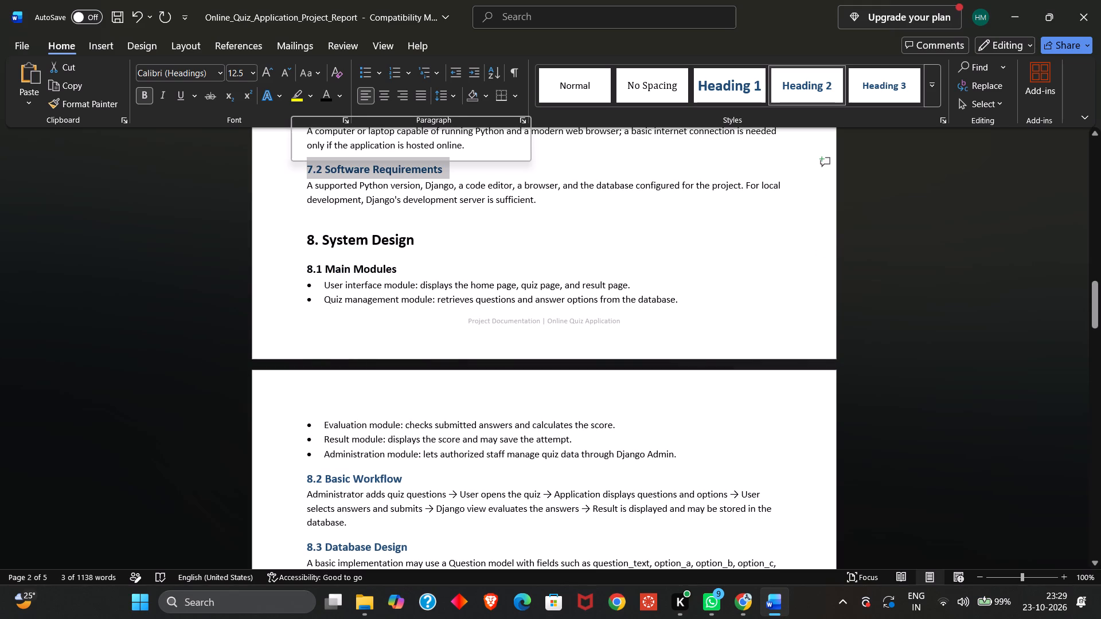
pyautogui.click(378, 141)
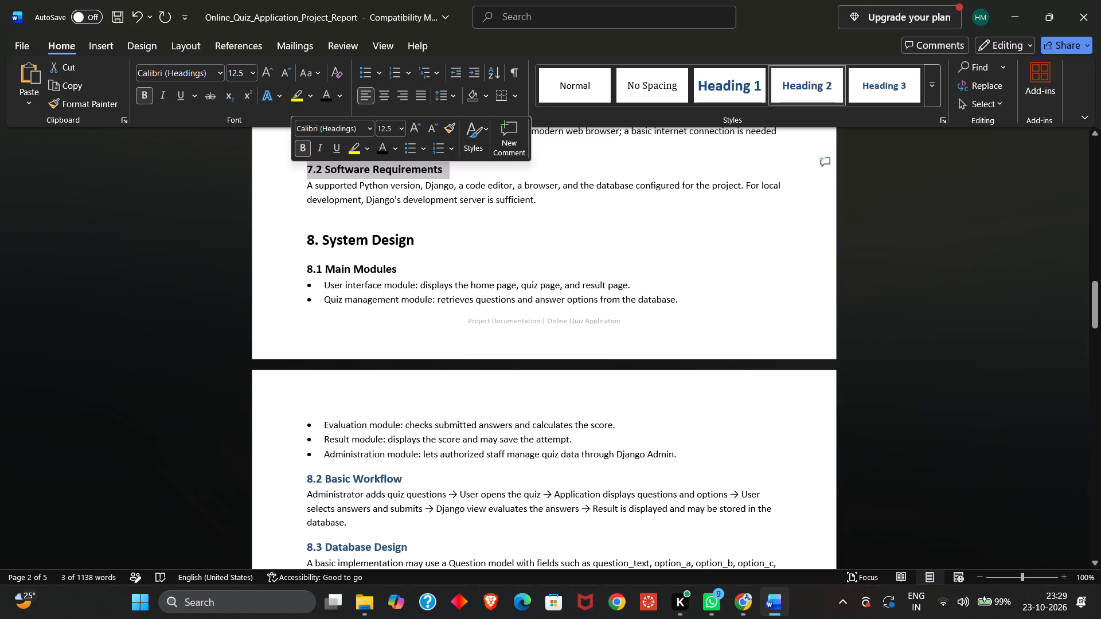
pyautogui.scroll(2, 412, 198)
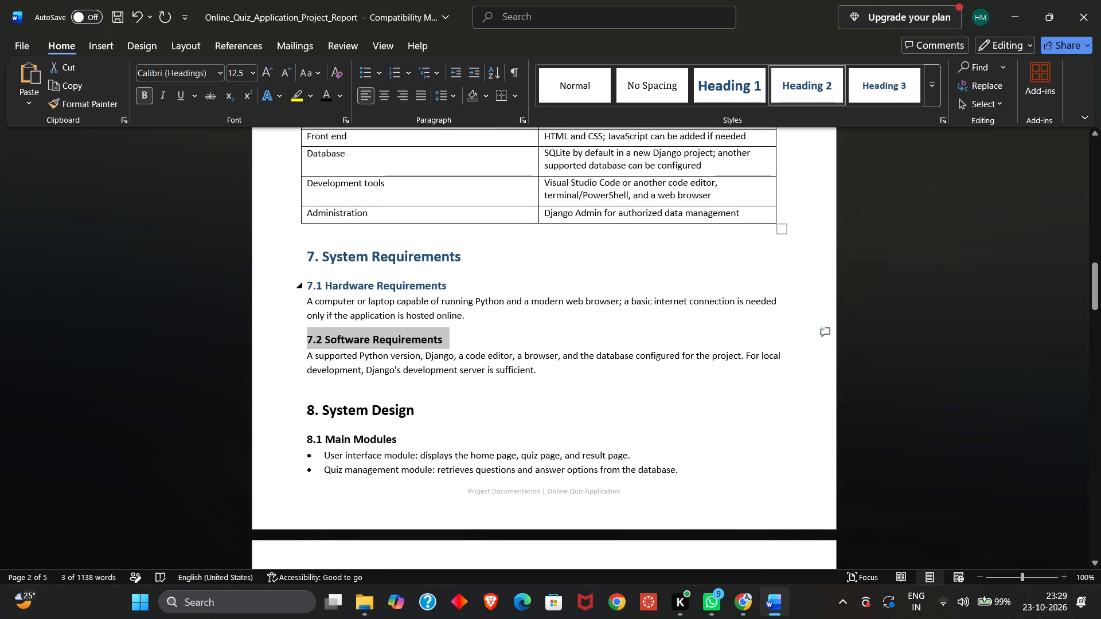
pyautogui.moveTo(450, 281); pyautogui.dragTo(319, 285)
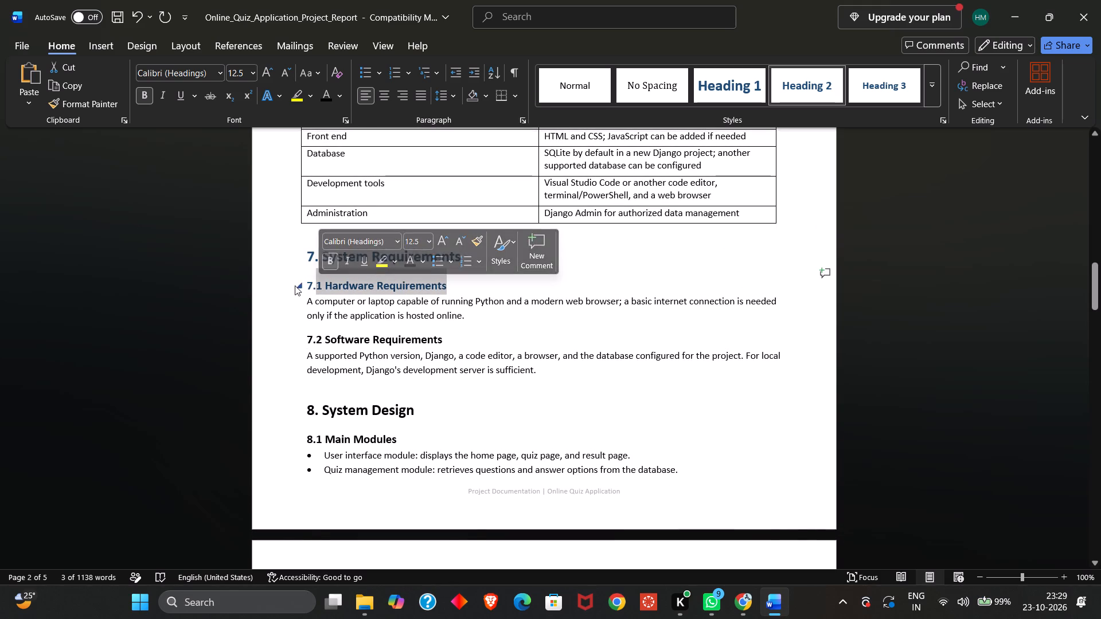
pyautogui.click(403, 263)
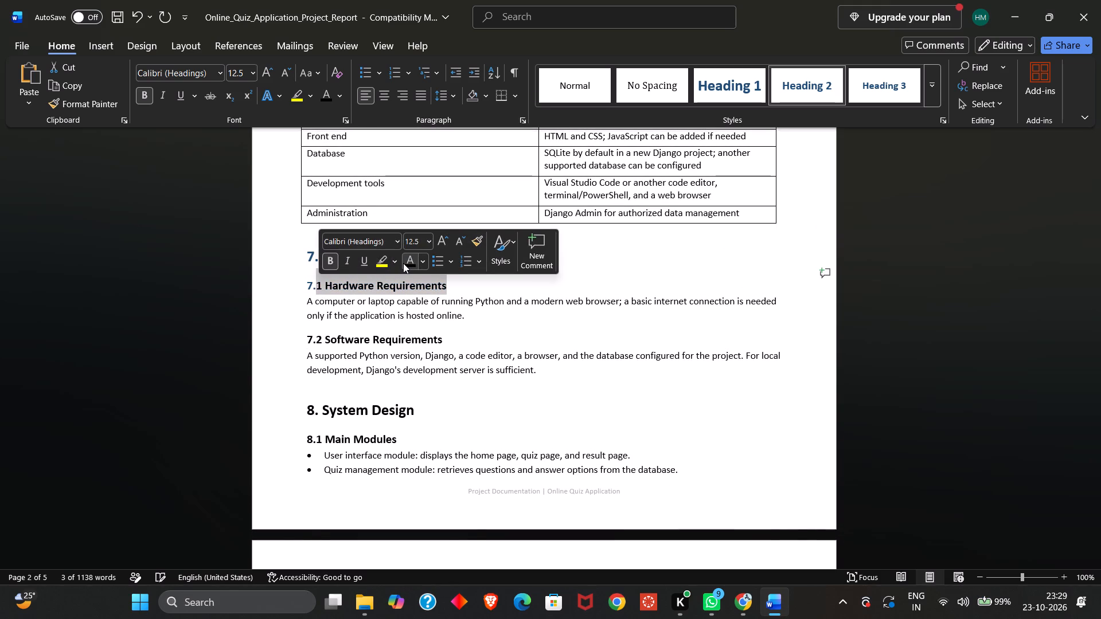
pyautogui.click(318, 289)
pyautogui.moveTo(318, 289); pyautogui.dragTo(303, 289)
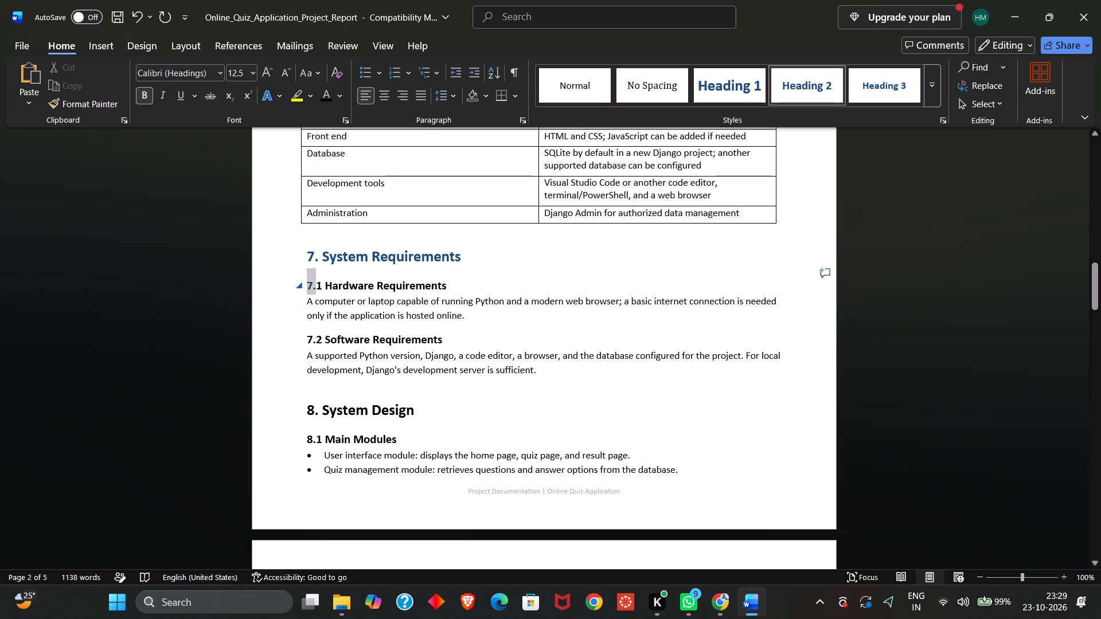
pyautogui.moveTo(303, 289); pyautogui.dragTo(302, 289)
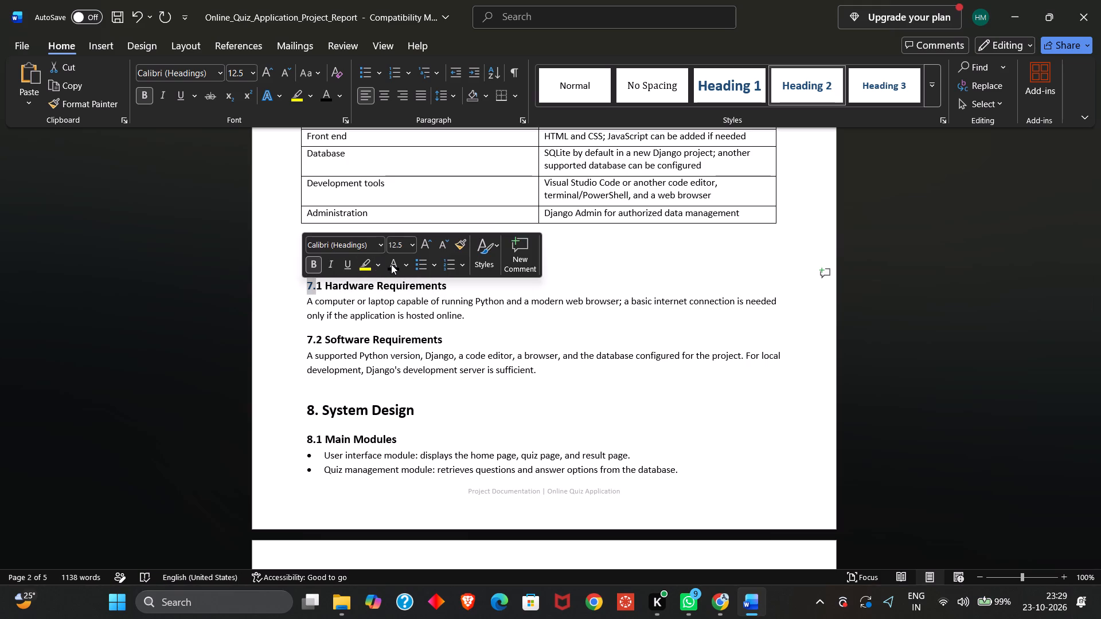
pyautogui.click(391, 264)
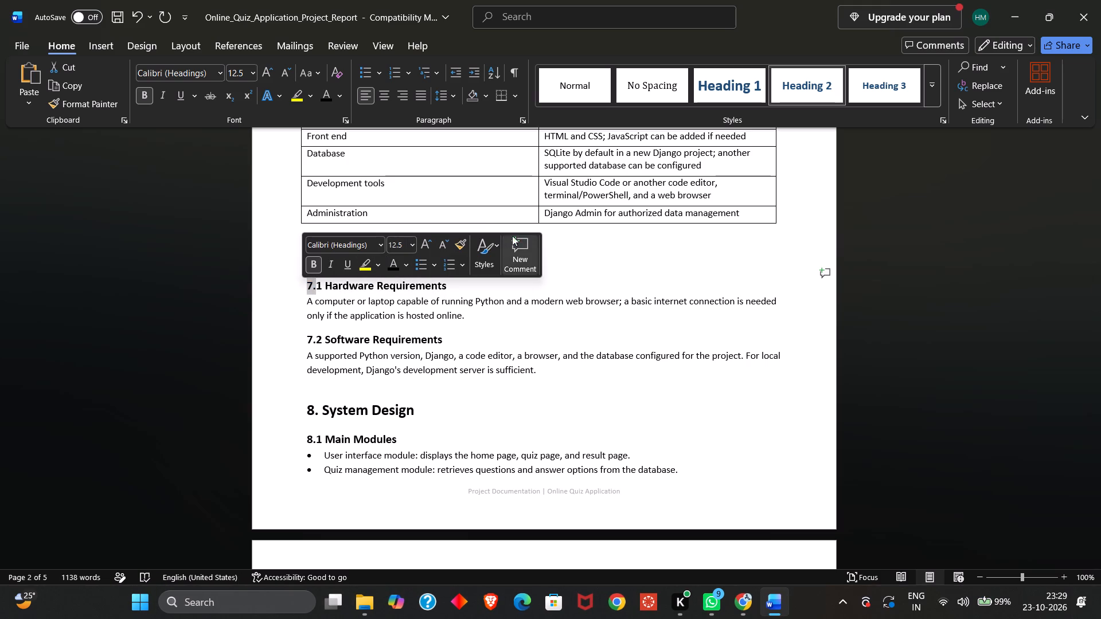
# Change the font color of the "7. System Requirements" heading to black.
pyautogui.click(592, 227)
pyautogui.moveTo(479, 255); pyautogui.dragTo(354, 271)
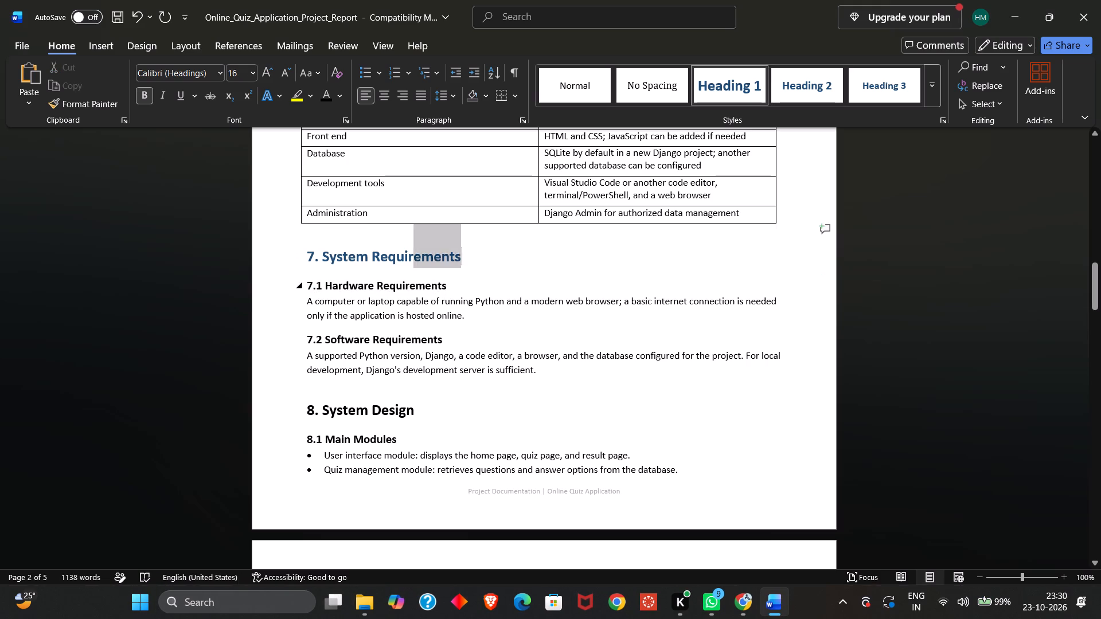
pyautogui.moveTo(354, 271); pyautogui.dragTo(282, 241)
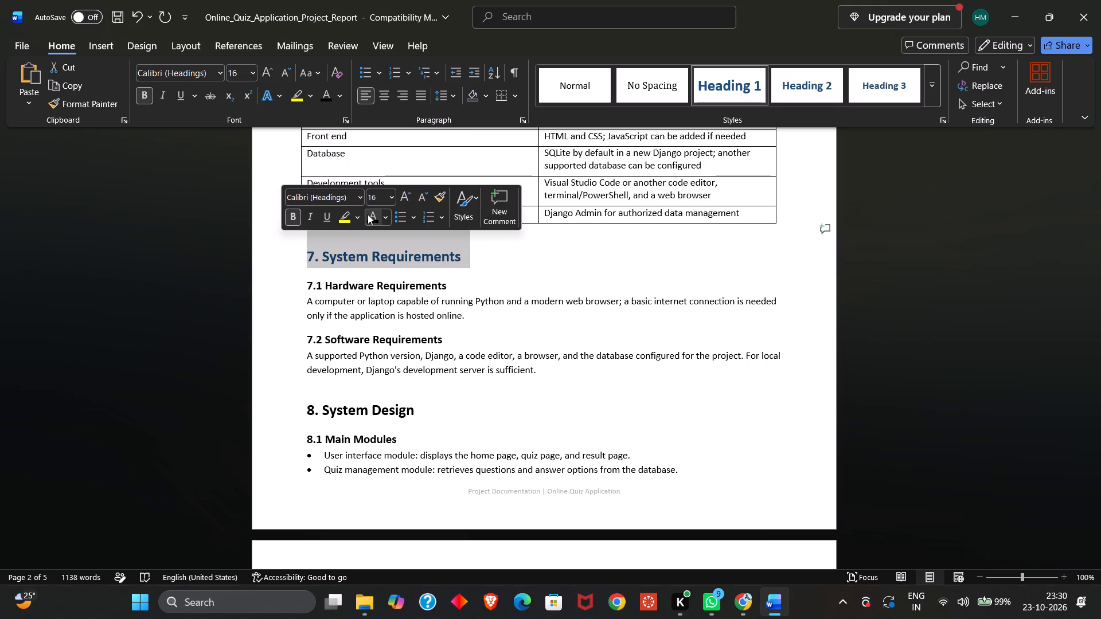
pyautogui.click(368, 214)
pyautogui.click(489, 279)
# Change the font color of the "8.2 Basic Workflow" and "8.3 Database Design" subheadings to black.
pyautogui.scroll(1, 489, 279)
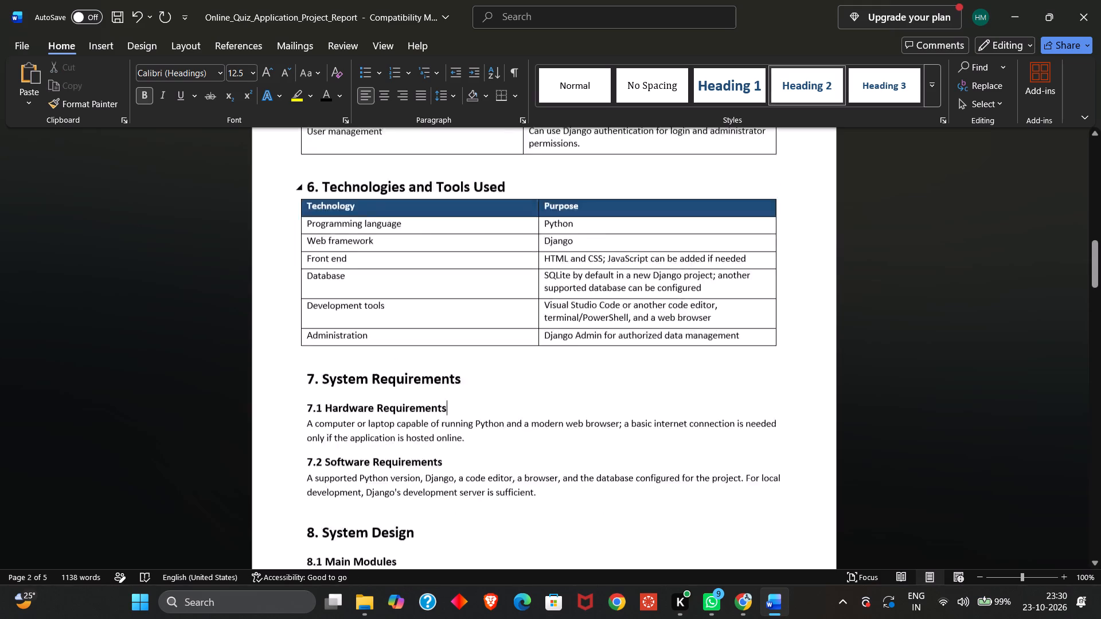
pyautogui.scroll(1, 489, 279)
pyautogui.scroll(-1, 489, 279)
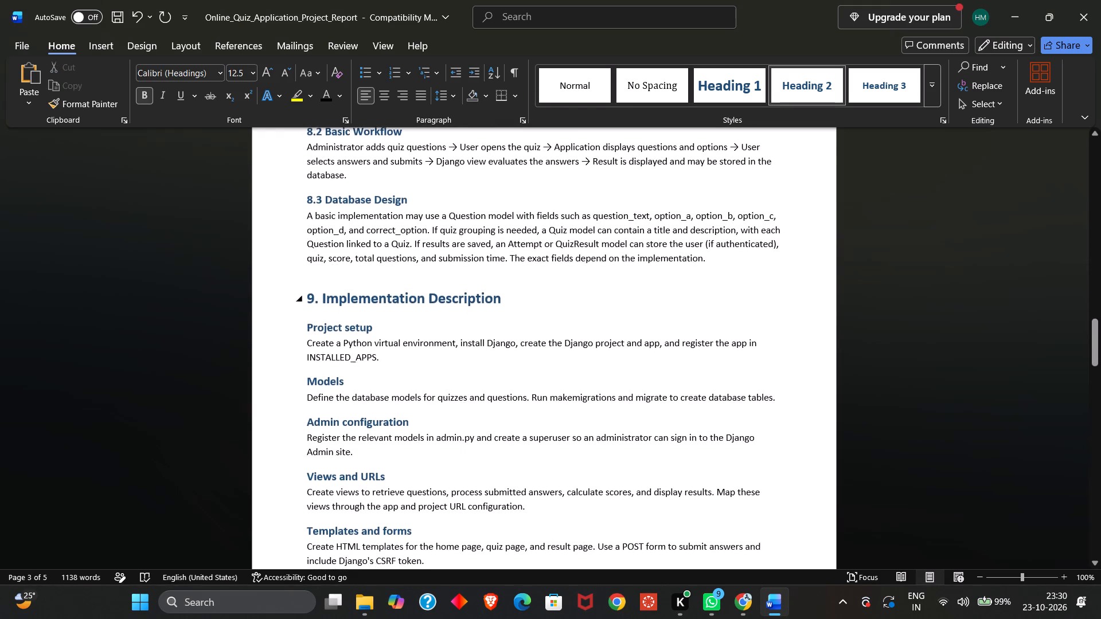
pyautogui.moveTo(439, 290); pyautogui.dragTo(335, 296)
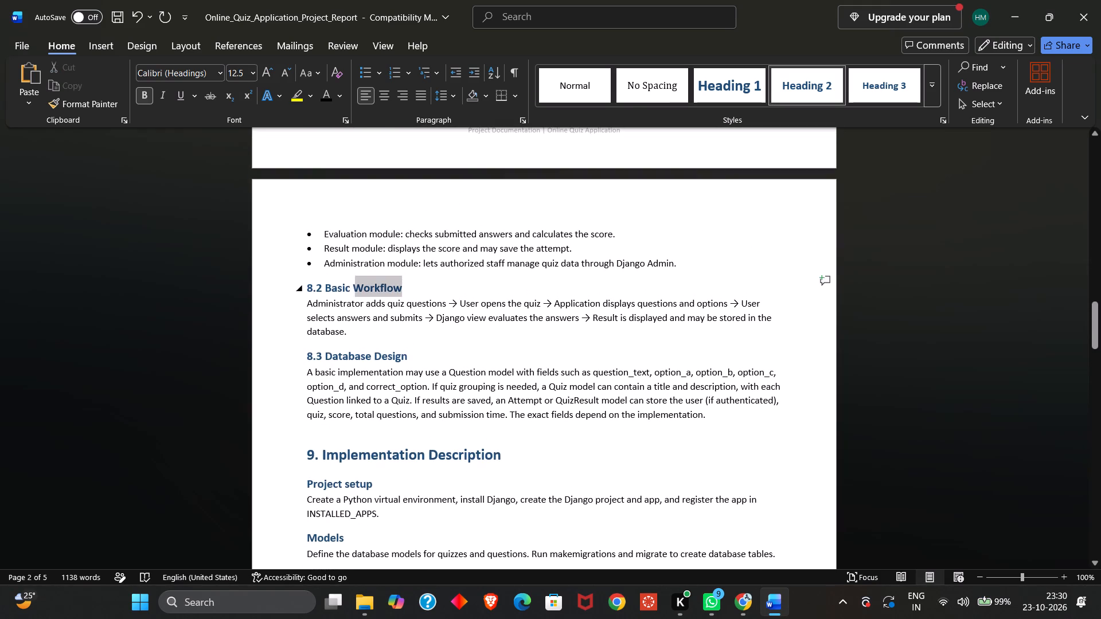
pyautogui.moveTo(335, 296); pyautogui.dragTo(296, 294)
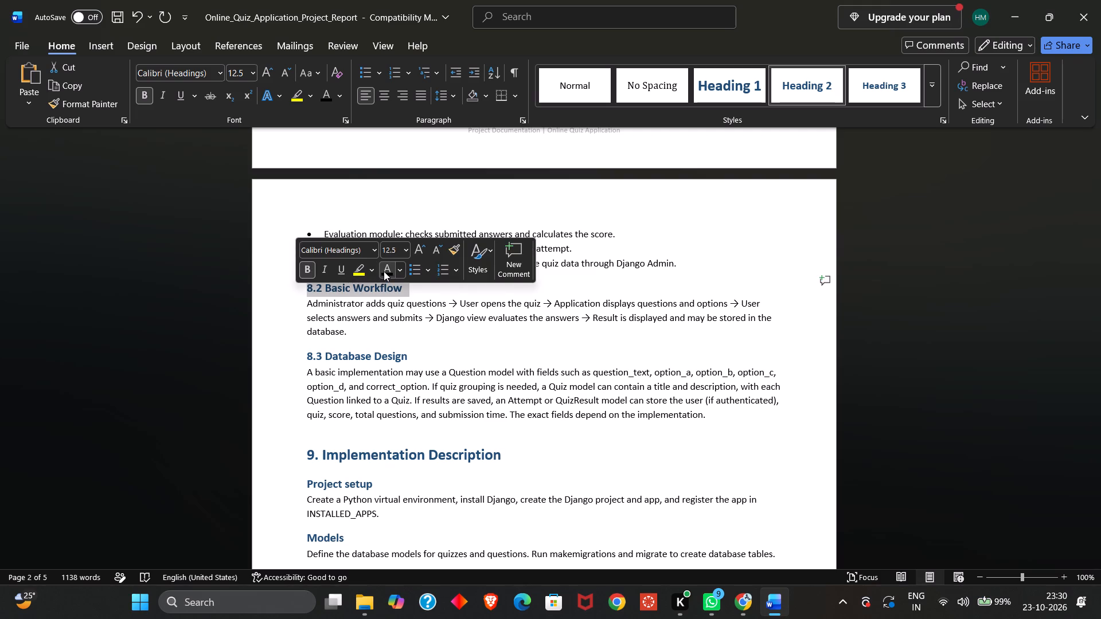
pyautogui.click(384, 271)
pyautogui.moveTo(419, 352); pyautogui.dragTo(303, 365)
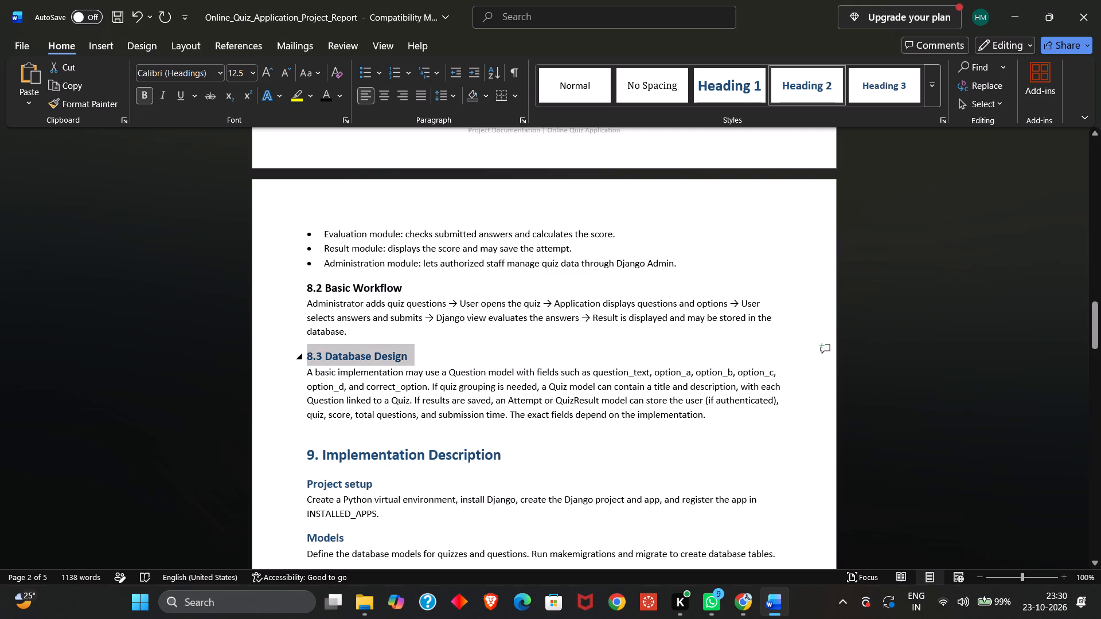
pyautogui.moveTo(303, 365); pyautogui.dragTo(300, 365)
pyautogui.click(392, 344)
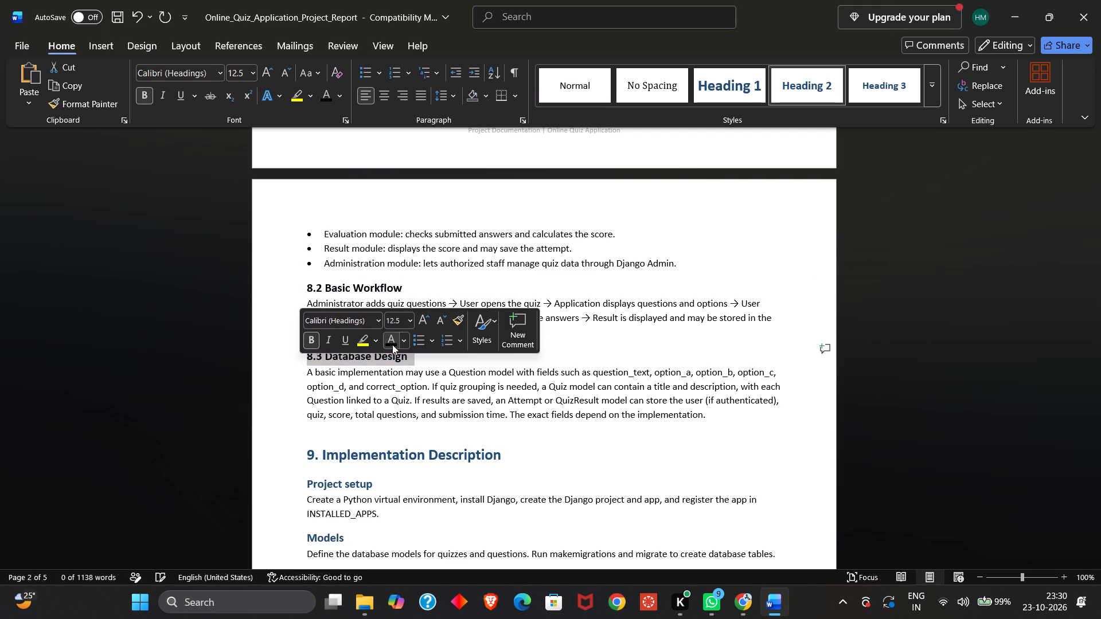
# Change the font color of the "9. Implementation Description" heading and its "Project setup" and "Models" subheadings to black.
pyautogui.moveTo(507, 460); pyautogui.dragTo(305, 467)
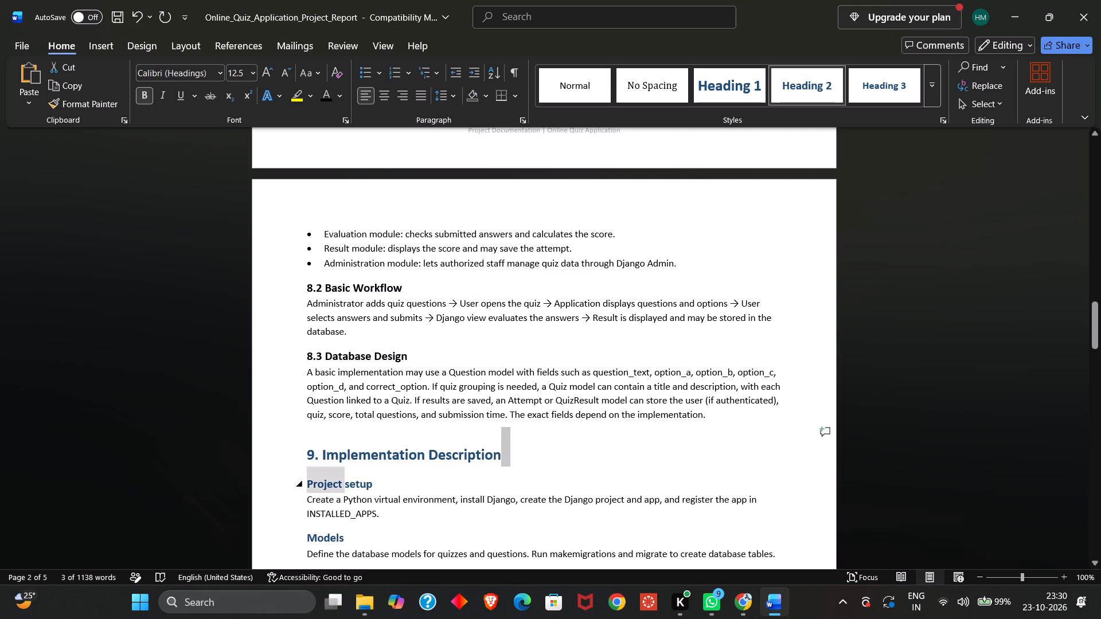
pyautogui.moveTo(305, 467); pyautogui.dragTo(308, 448)
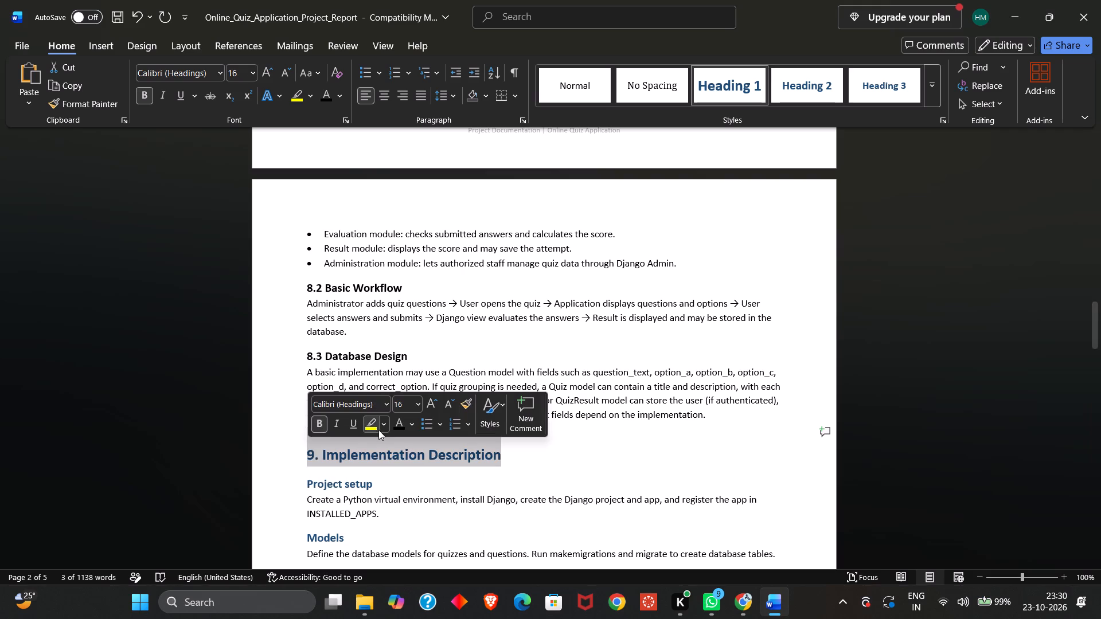
pyautogui.click(393, 425)
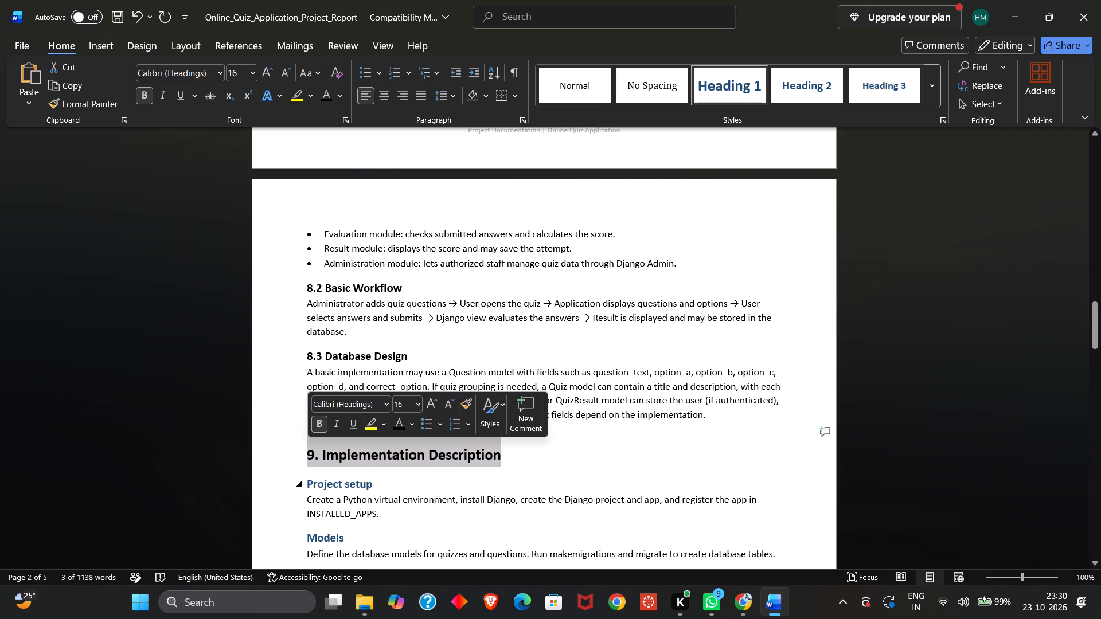
pyautogui.moveTo(383, 482); pyautogui.dragTo(296, 486)
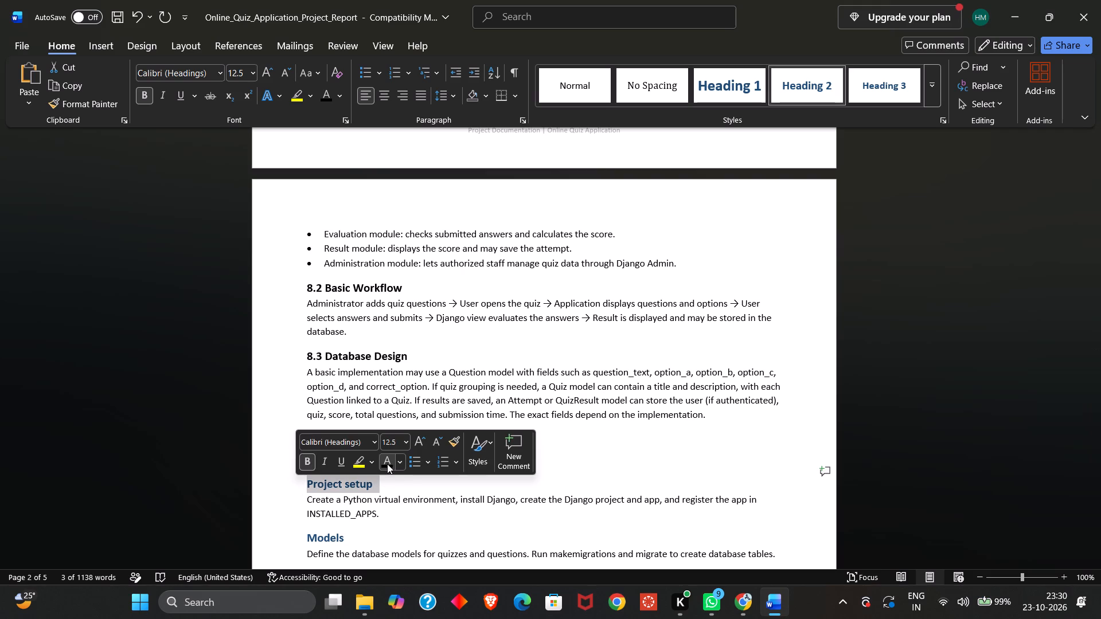
pyautogui.click(387, 464)
pyautogui.moveTo(353, 543); pyautogui.dragTo(301, 538)
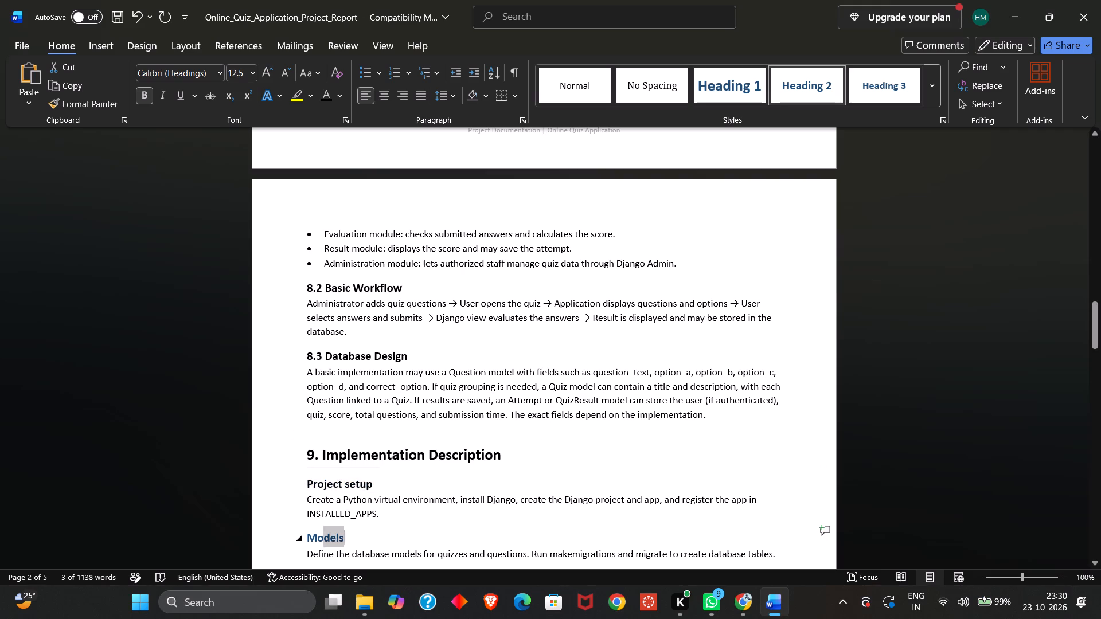
pyautogui.moveTo(301, 538); pyautogui.dragTo(291, 537)
pyautogui.click(376, 513)
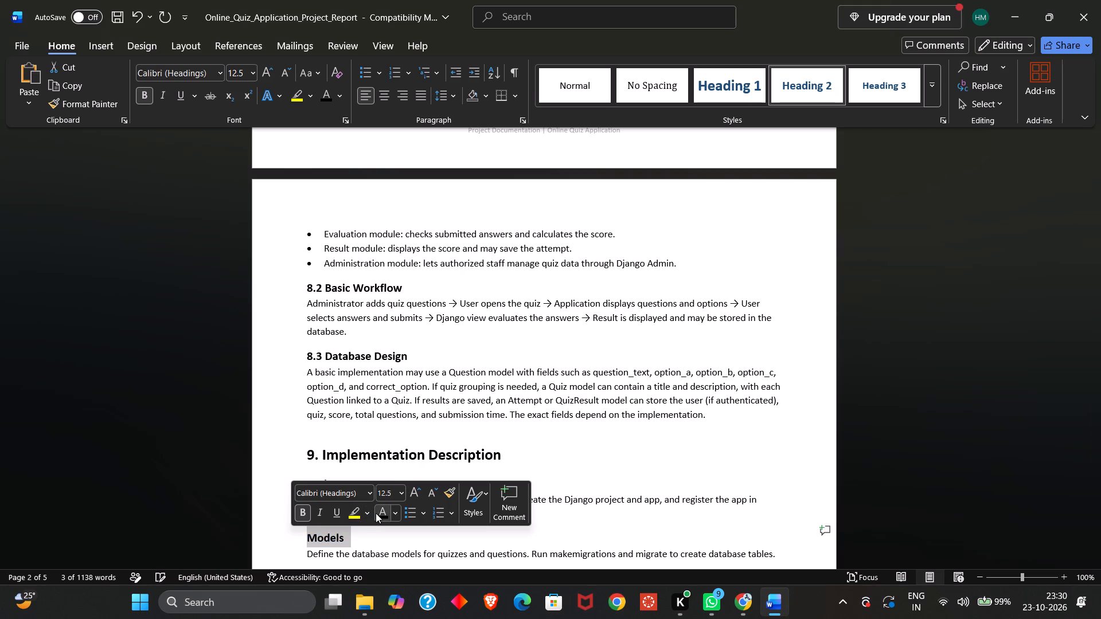
# Change the font color of the "Admin configuration", "Views and URLs" and "Templates and forms" subheadings to black.
pyautogui.scroll(-1, 413, 375)
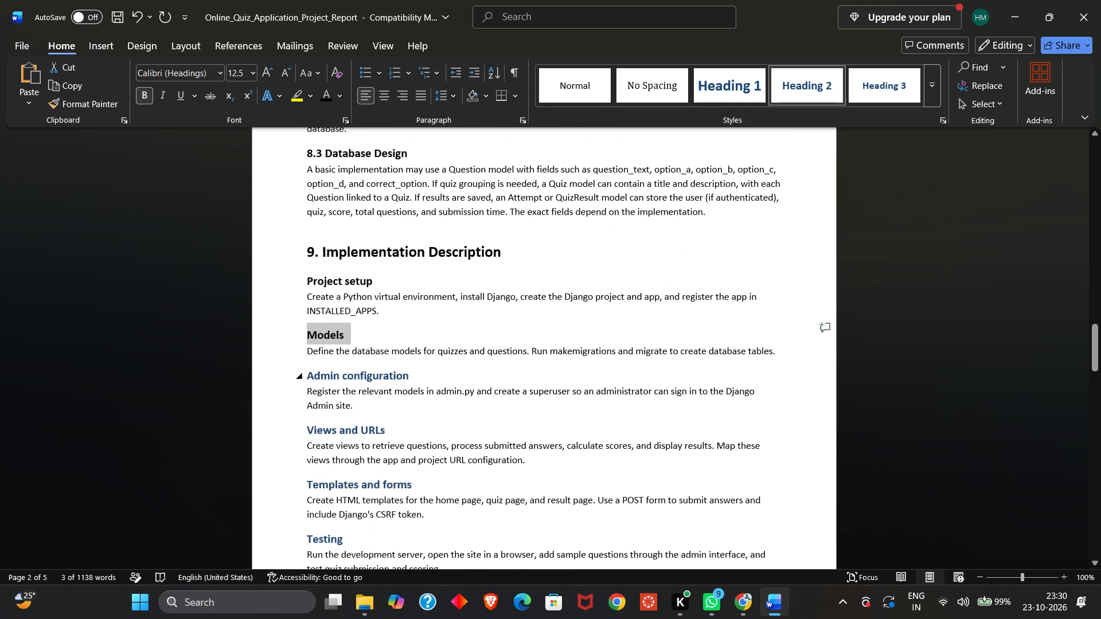
pyautogui.scroll(-1, 413, 375)
pyautogui.moveTo(415, 244); pyautogui.dragTo(379, 242)
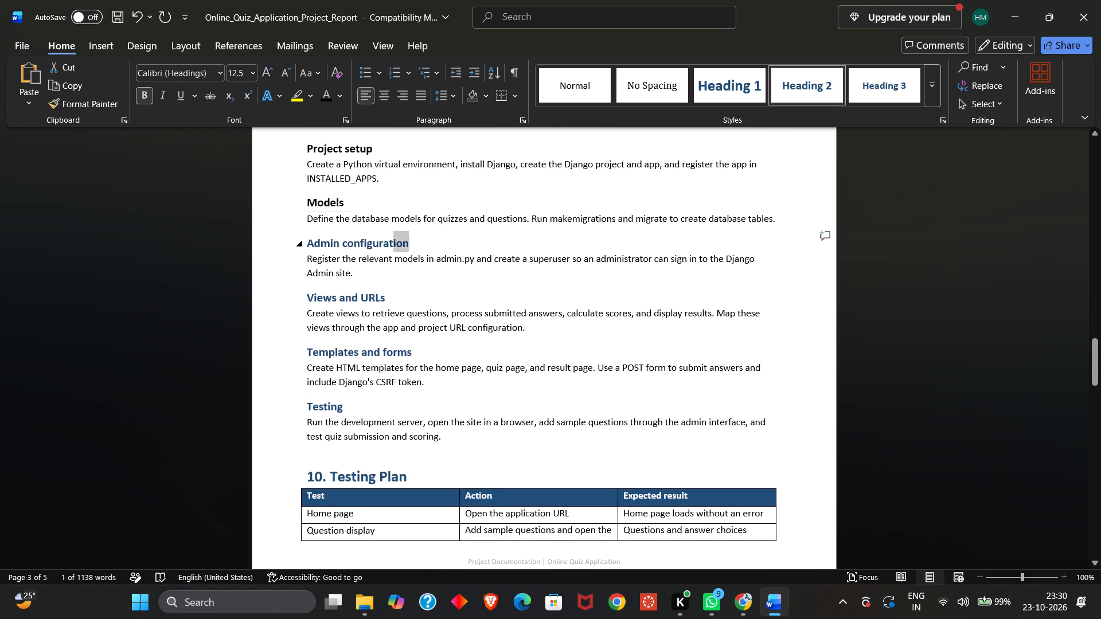
pyautogui.moveTo(379, 242); pyautogui.dragTo(302, 243)
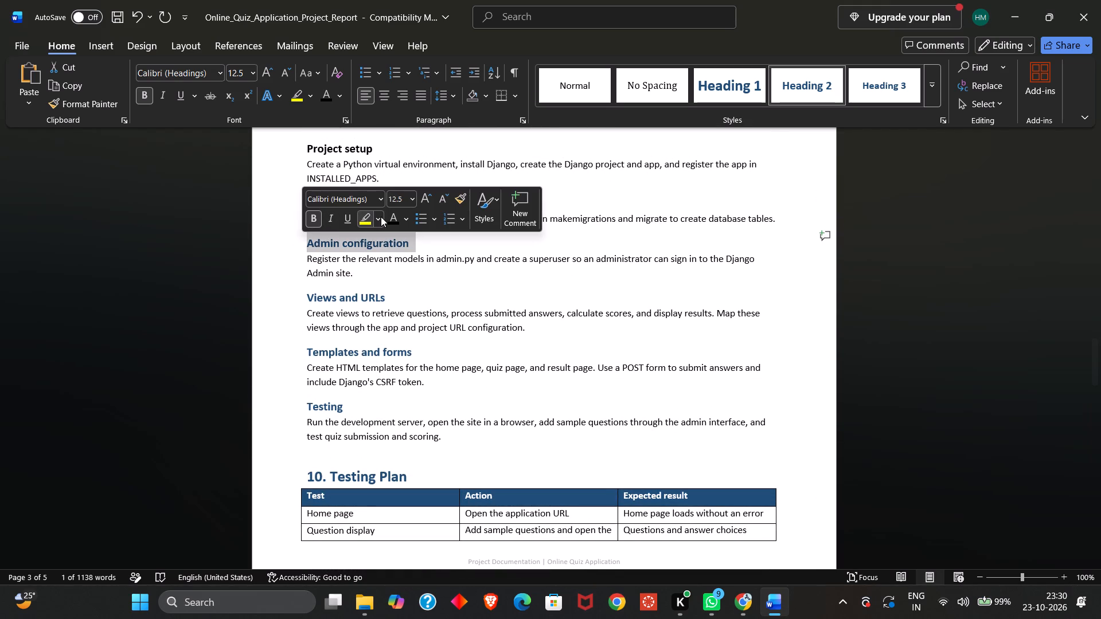
pyautogui.click(393, 218)
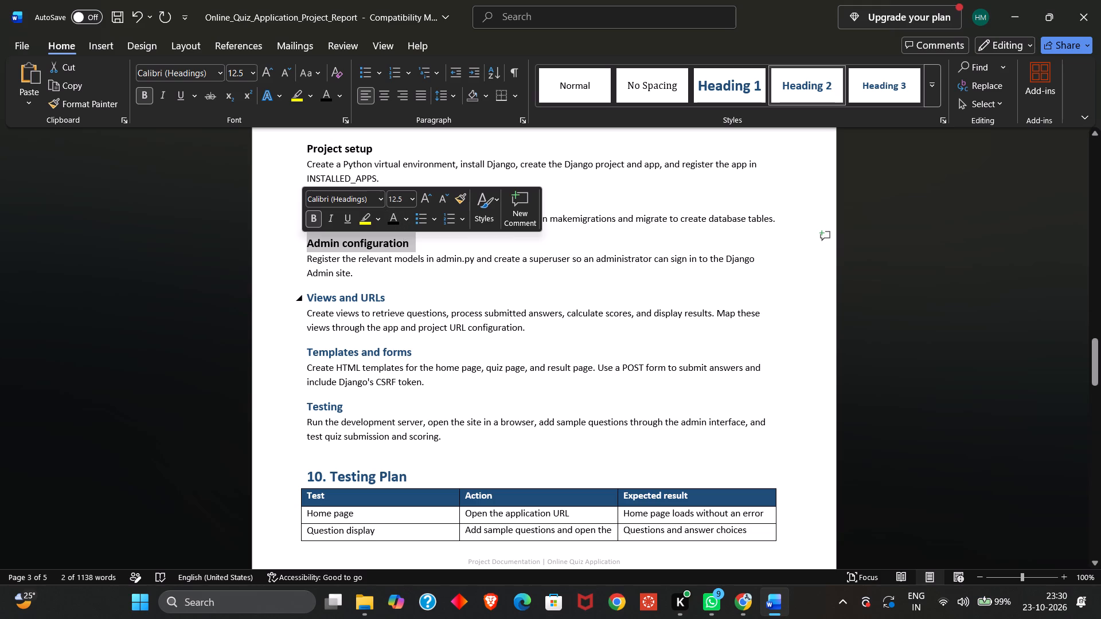
pyautogui.moveTo(391, 307); pyautogui.dragTo(315, 288)
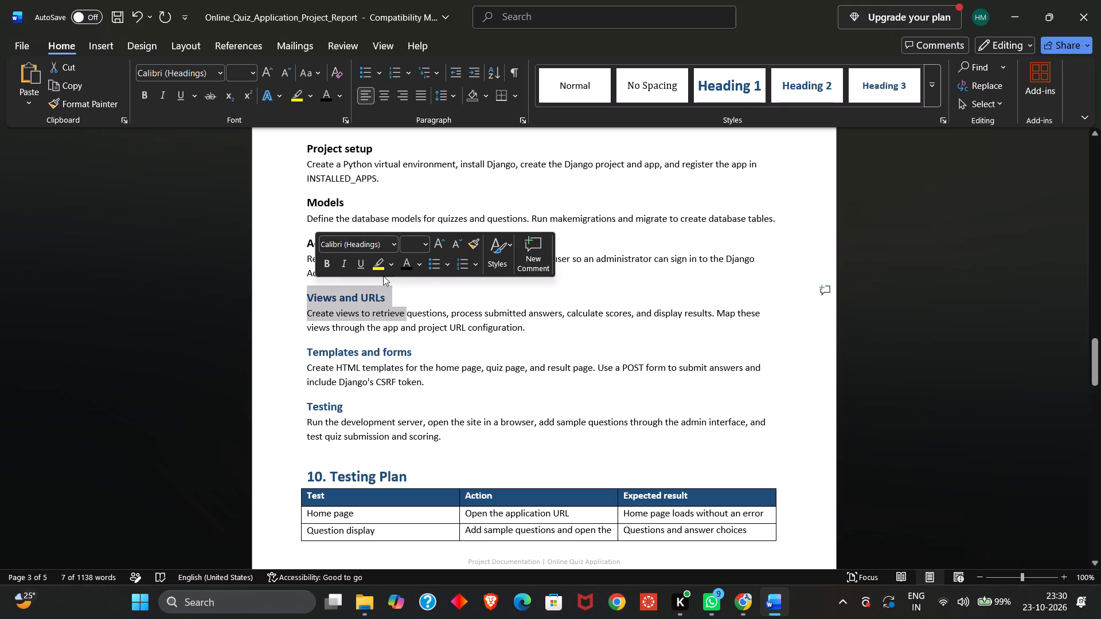
pyautogui.click(407, 265)
pyautogui.moveTo(432, 352); pyautogui.dragTo(297, 350)
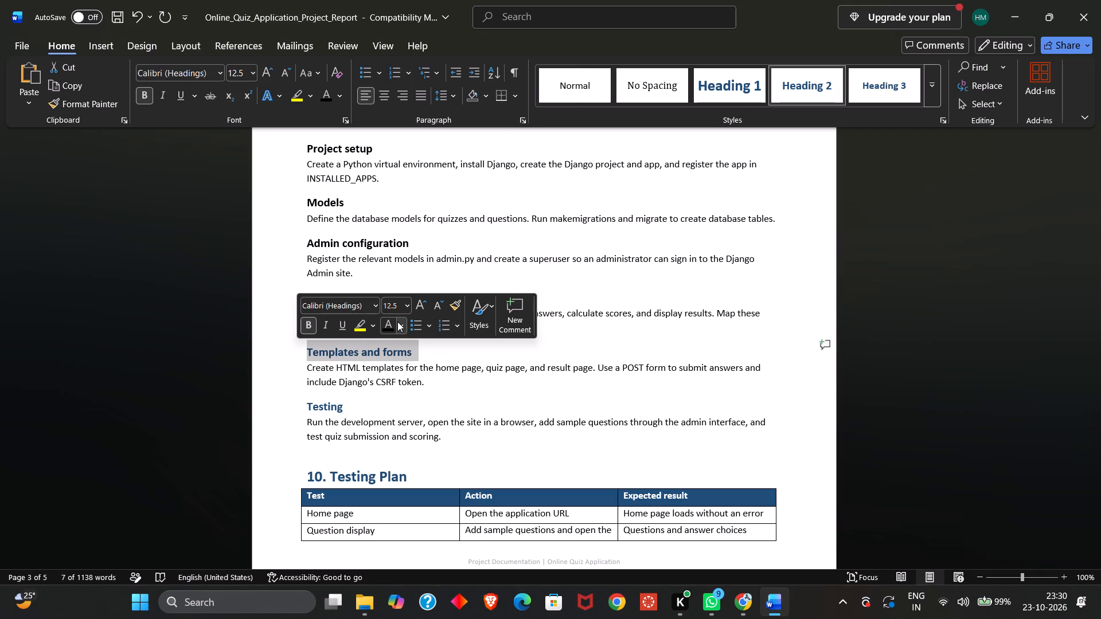
pyautogui.click(397, 322)
pyautogui.click(389, 327)
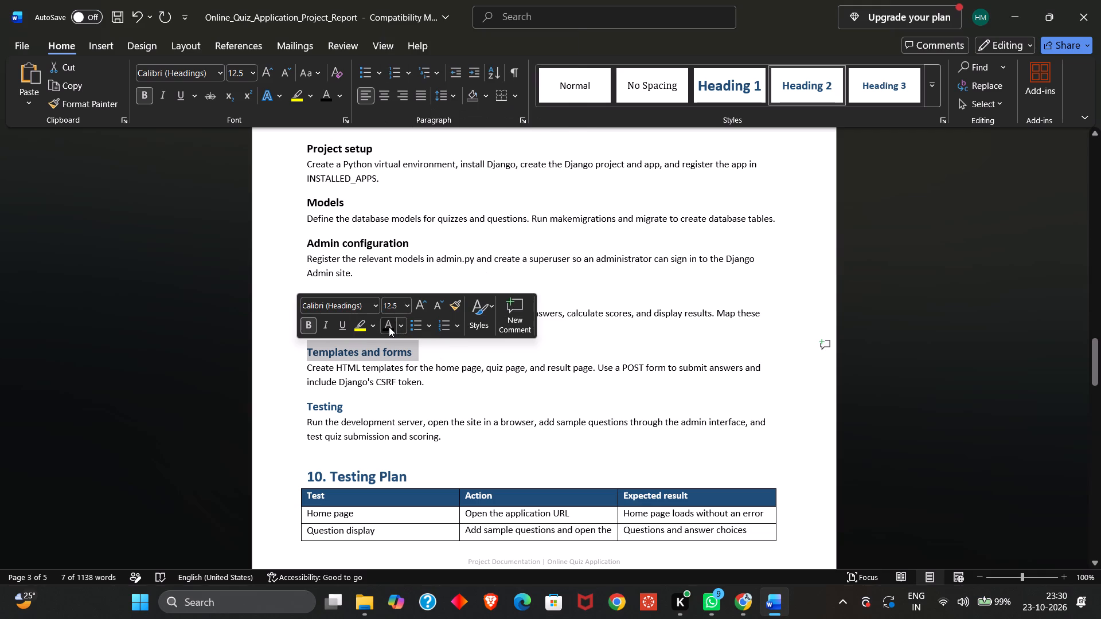
# Change the font color of the "Testing" subheading and the "10. Testing Plan" heading to black.
pyautogui.moveTo(383, 406); pyautogui.dragTo(286, 420)
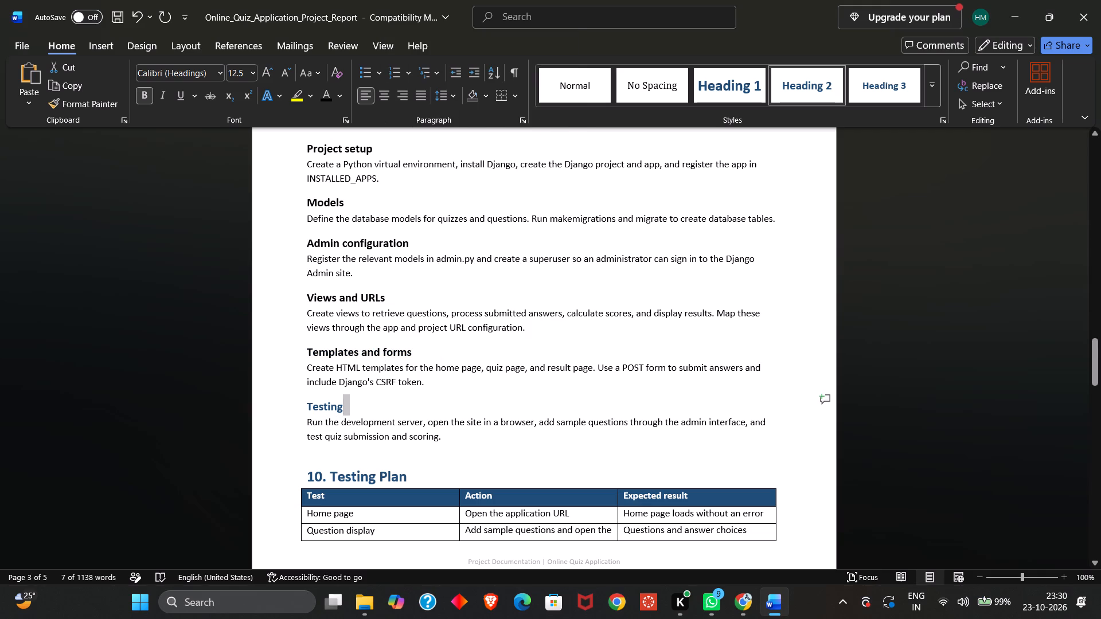
pyautogui.moveTo(286, 420); pyautogui.dragTo(289, 406)
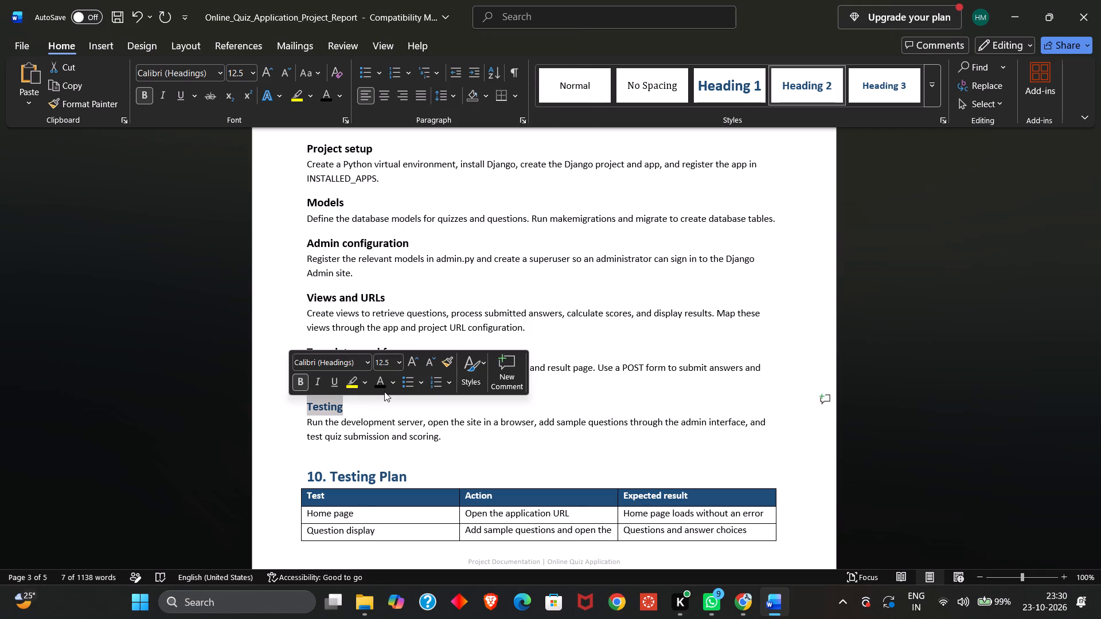
pyautogui.click(383, 389)
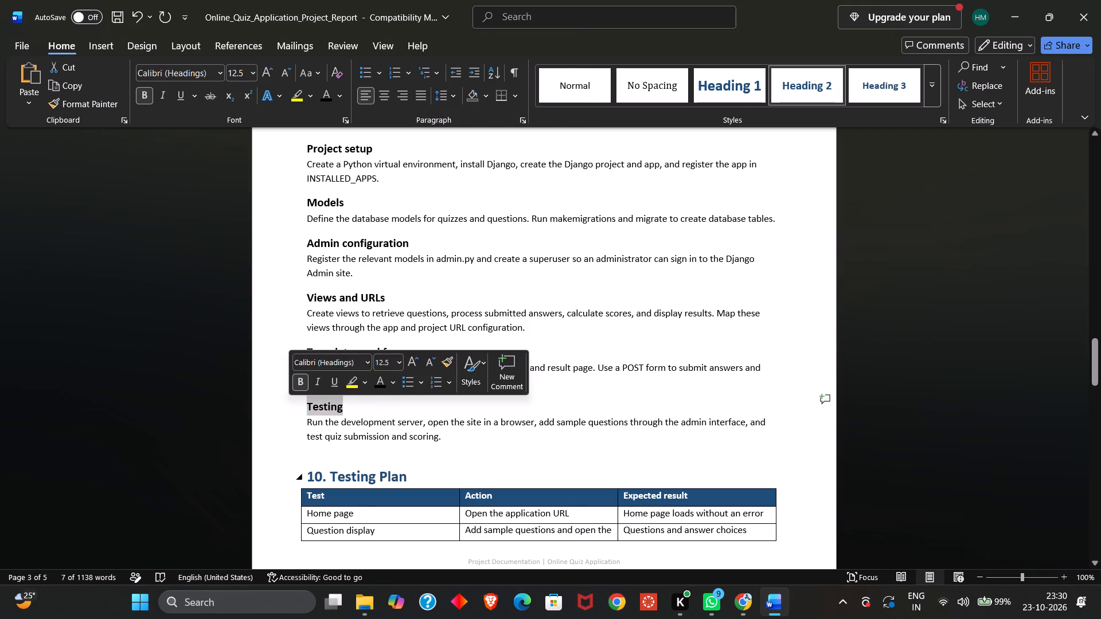
pyautogui.moveTo(414, 472); pyautogui.dragTo(291, 472)
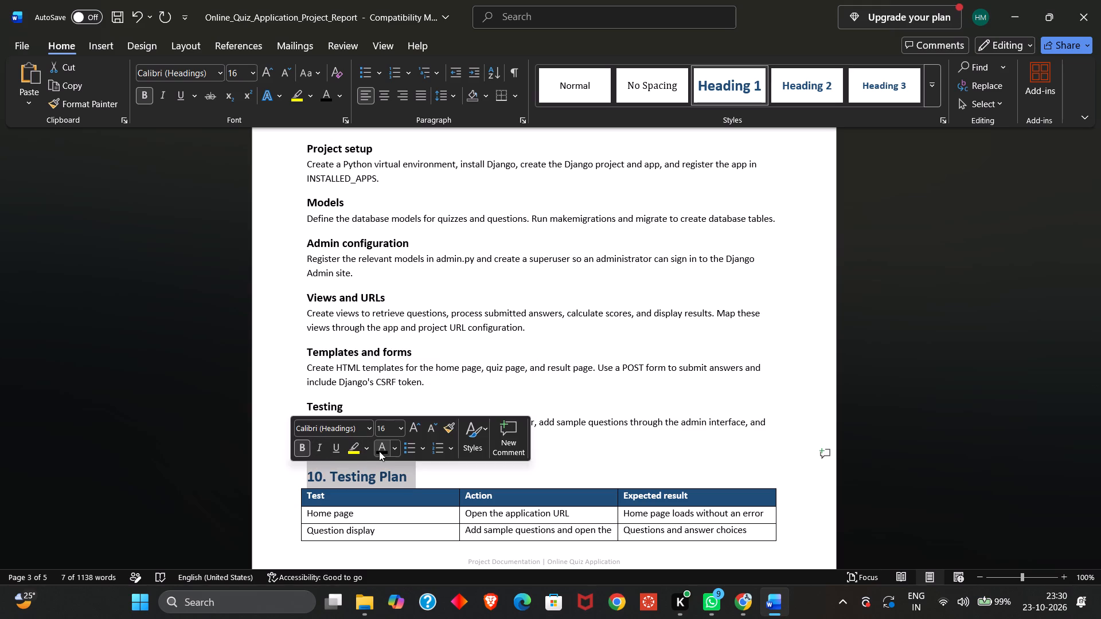
pyautogui.click(381, 451)
# Change the font color of the "11. Security and Limitations", "12. Expected Outcome", "13. Future Enhancements" and "14. Conclusion" headings to black.
pyautogui.scroll(-2, 381, 451)
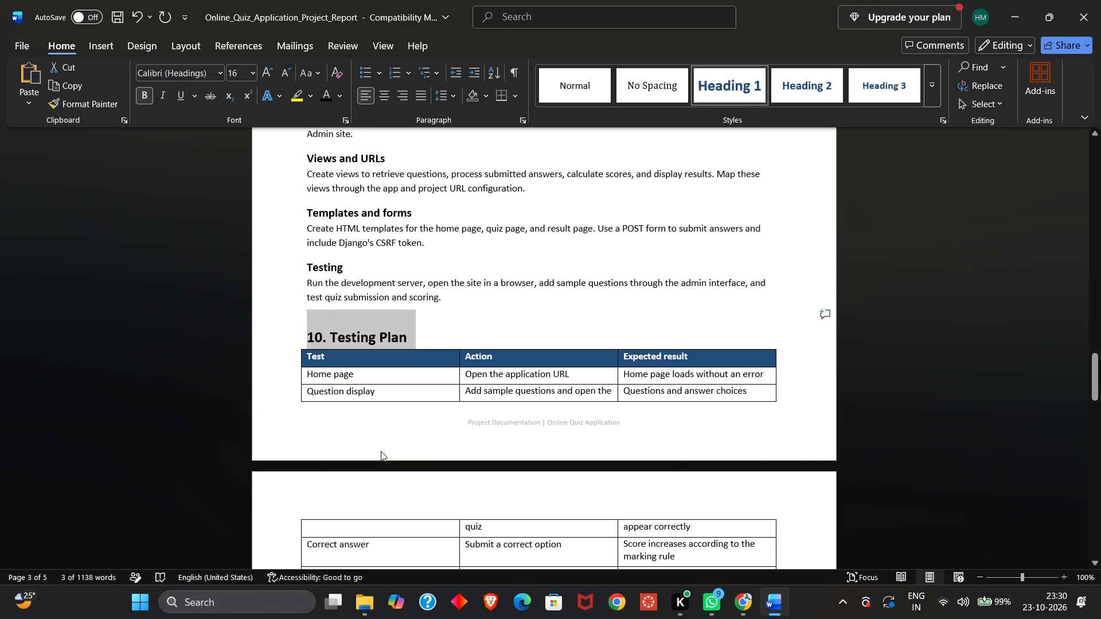
pyautogui.scroll(-1, 425, 435)
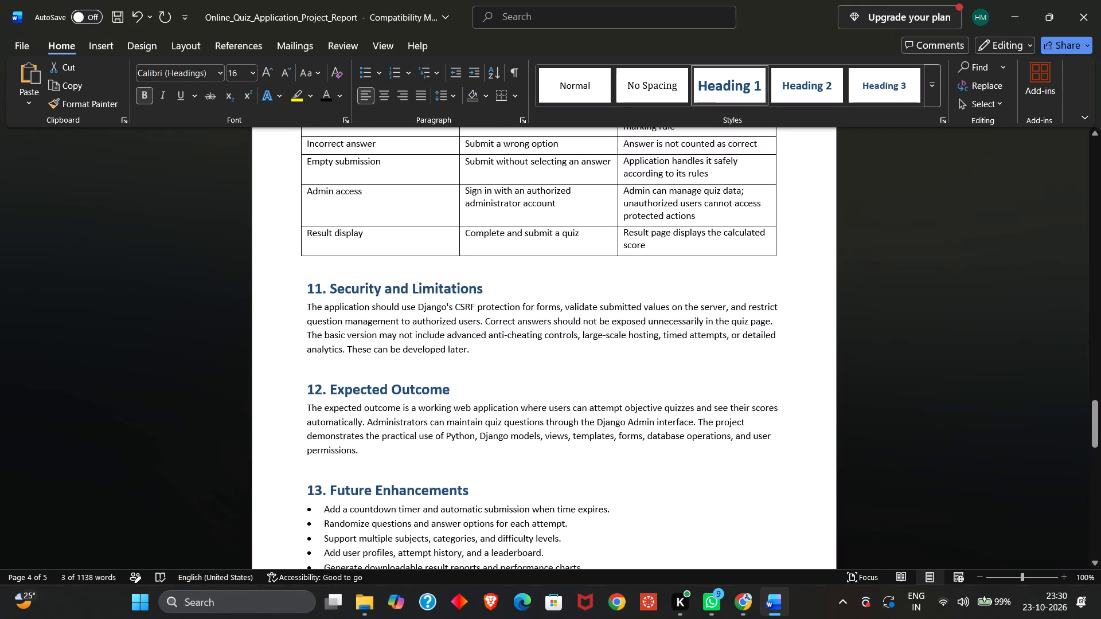
pyautogui.moveTo(487, 285); pyautogui.dragTo(332, 301)
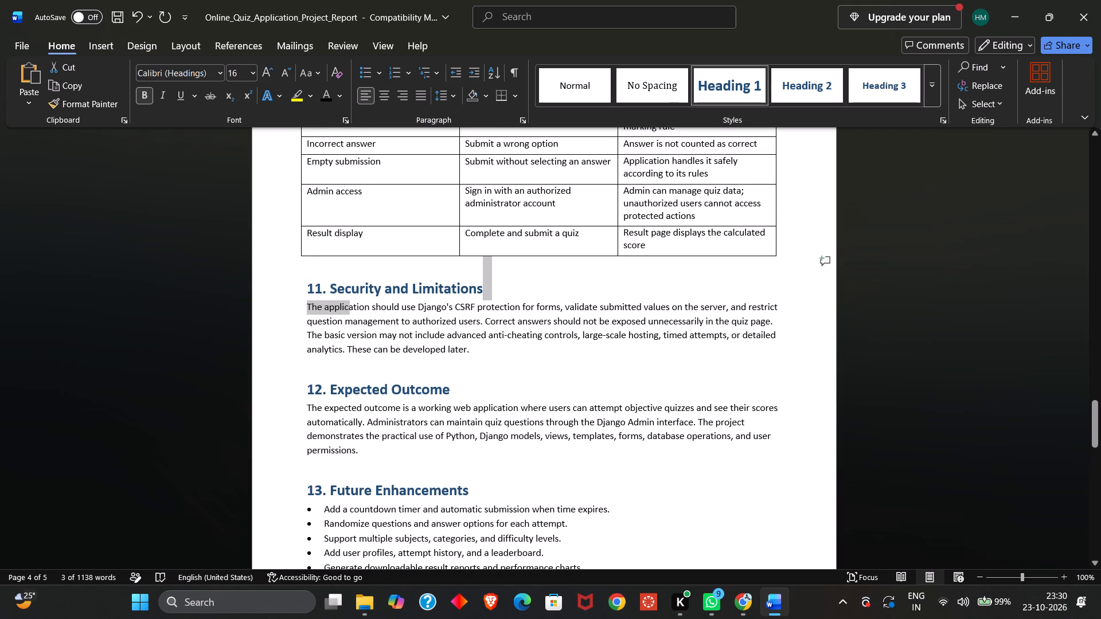
pyautogui.moveTo(332, 301); pyautogui.dragTo(306, 290)
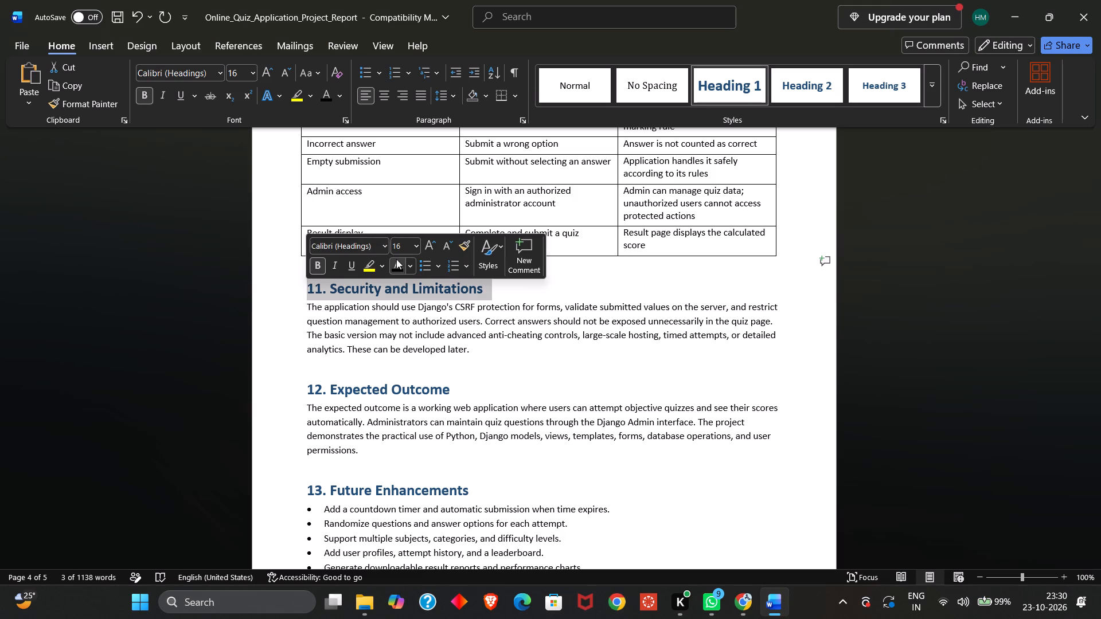
pyautogui.click(400, 263)
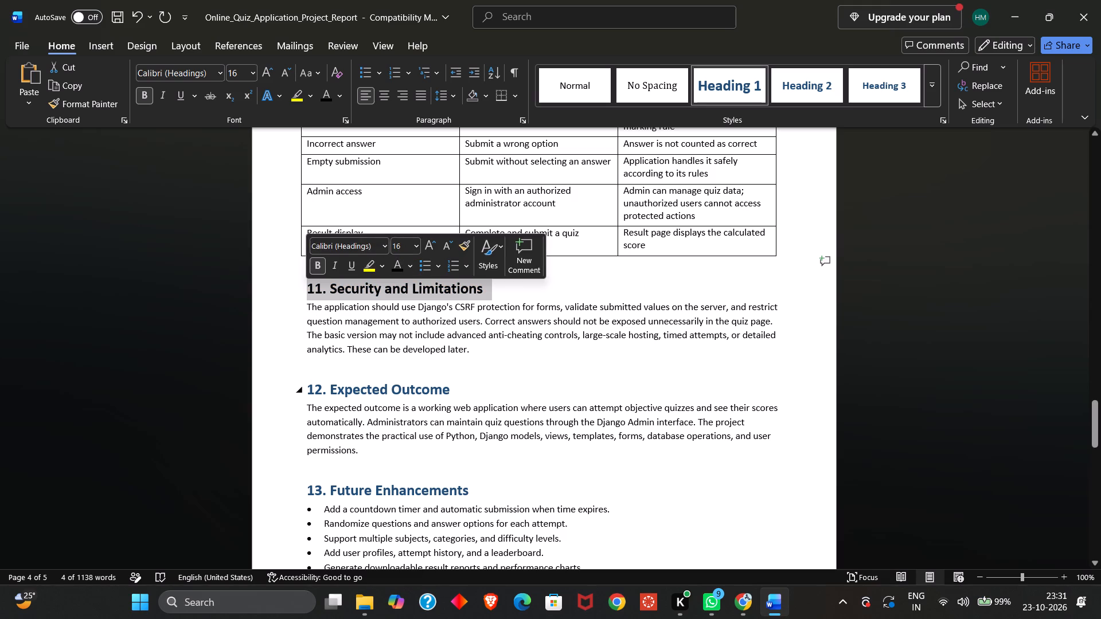
pyautogui.moveTo(454, 388); pyautogui.dragTo(286, 377)
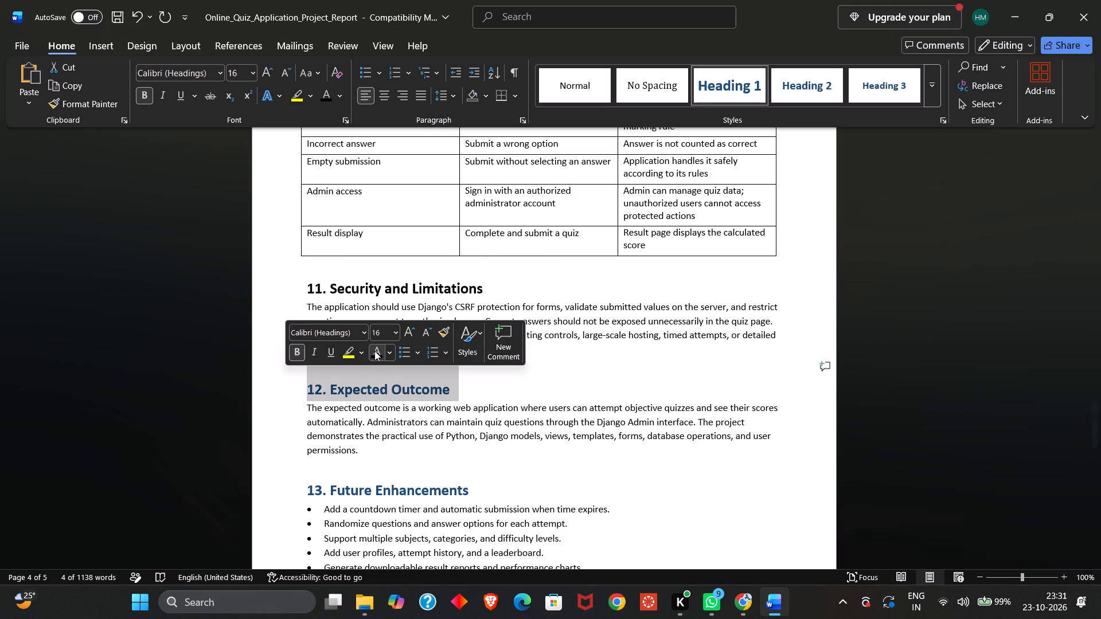
pyautogui.click(374, 351)
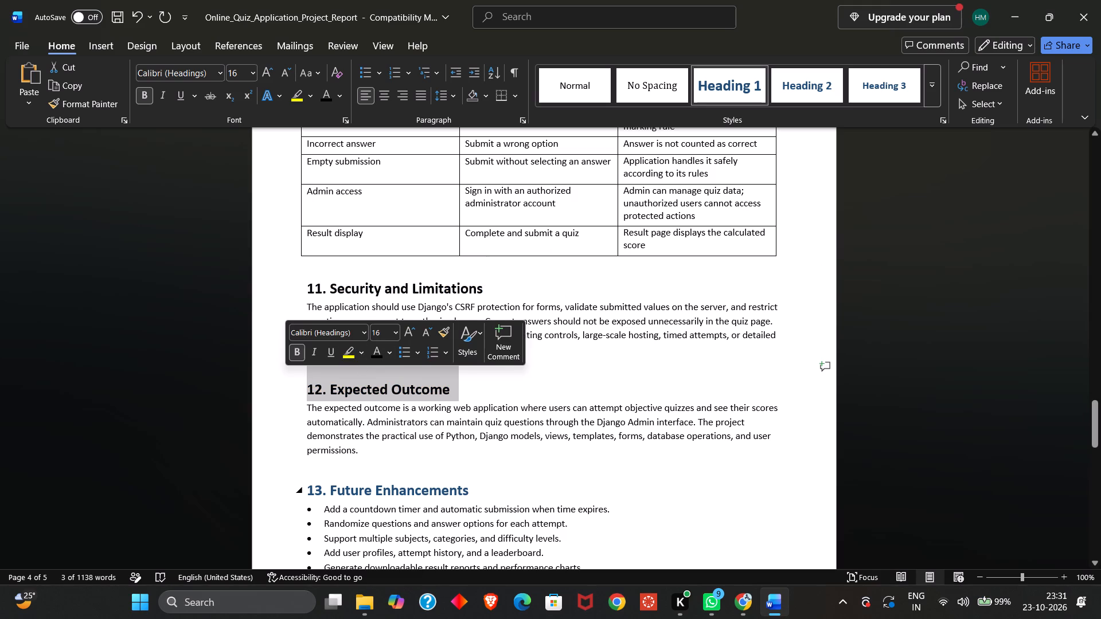
pyautogui.moveTo(472, 490); pyautogui.dragTo(303, 484)
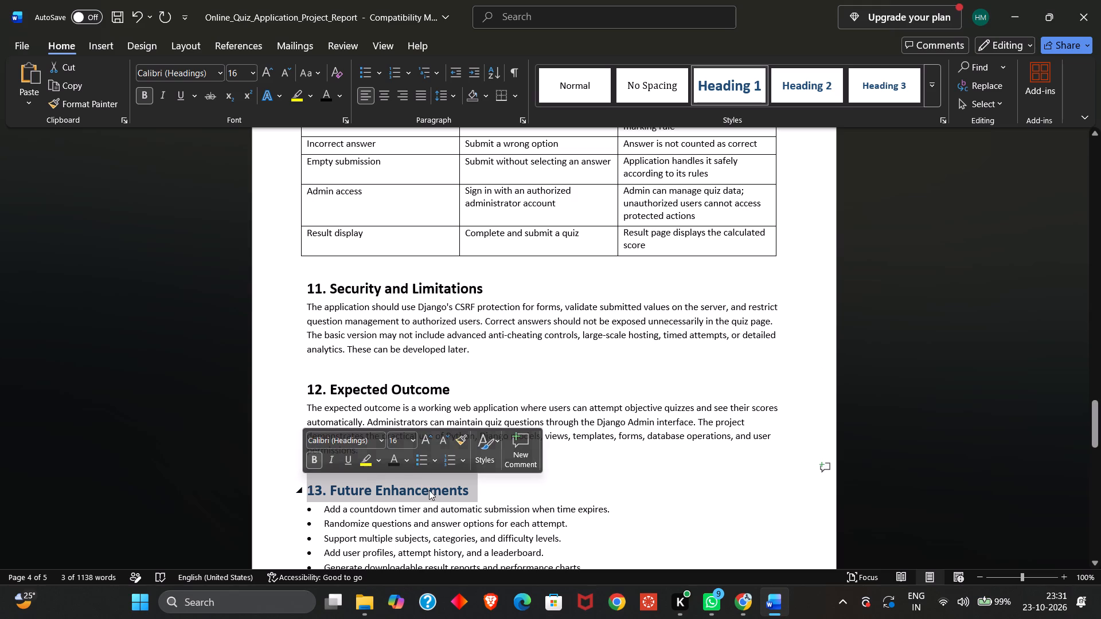
pyautogui.click(399, 465)
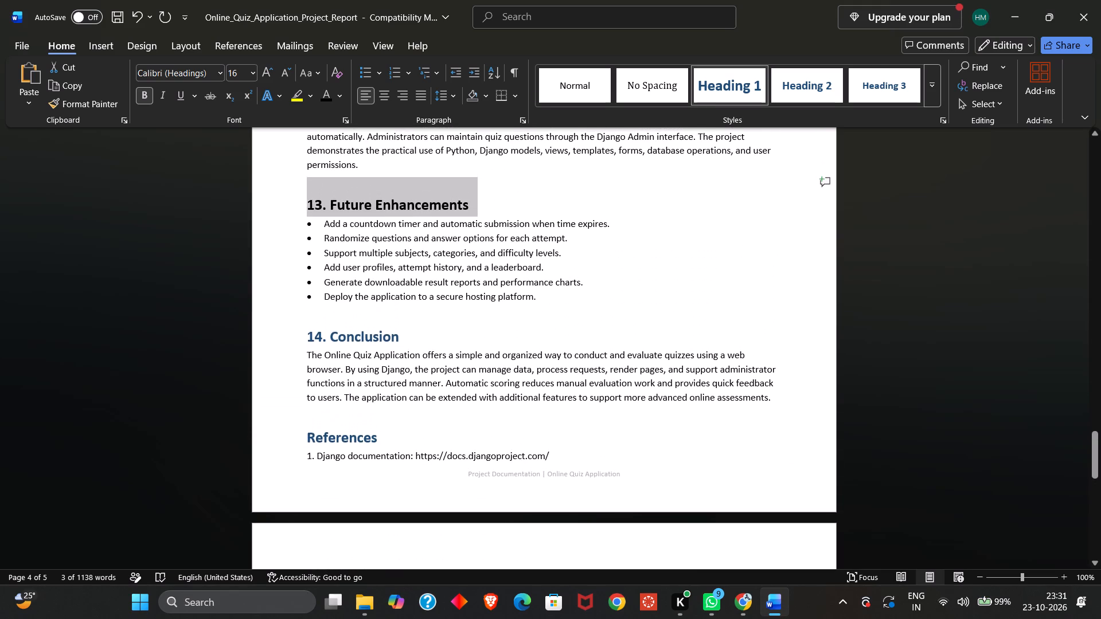
pyautogui.moveTo(412, 338); pyautogui.dragTo(289, 337)
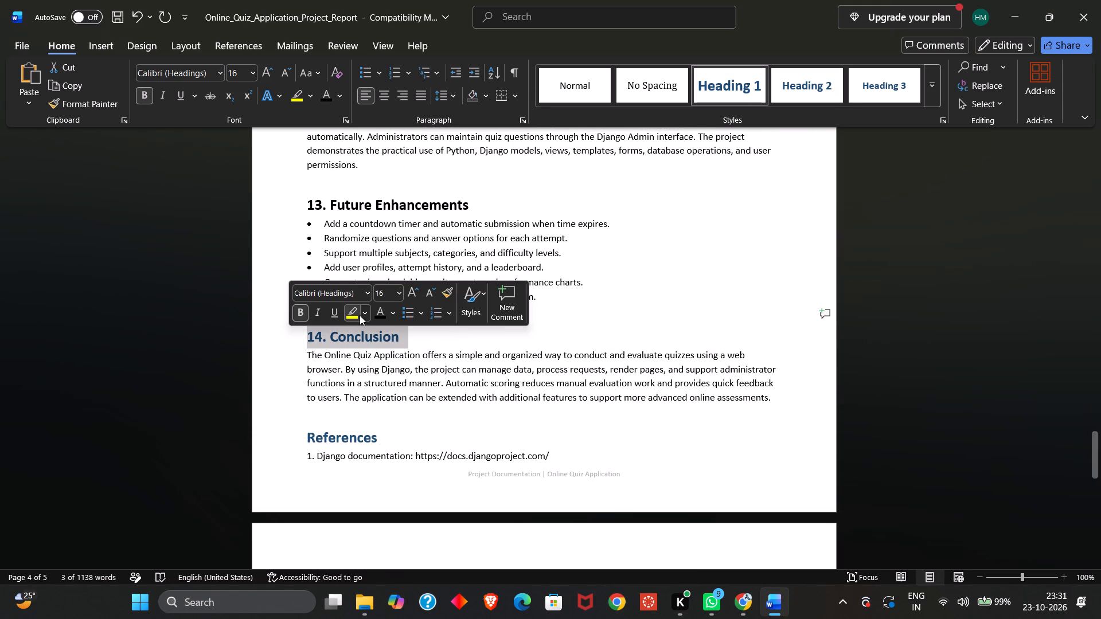
pyautogui.click(379, 311)
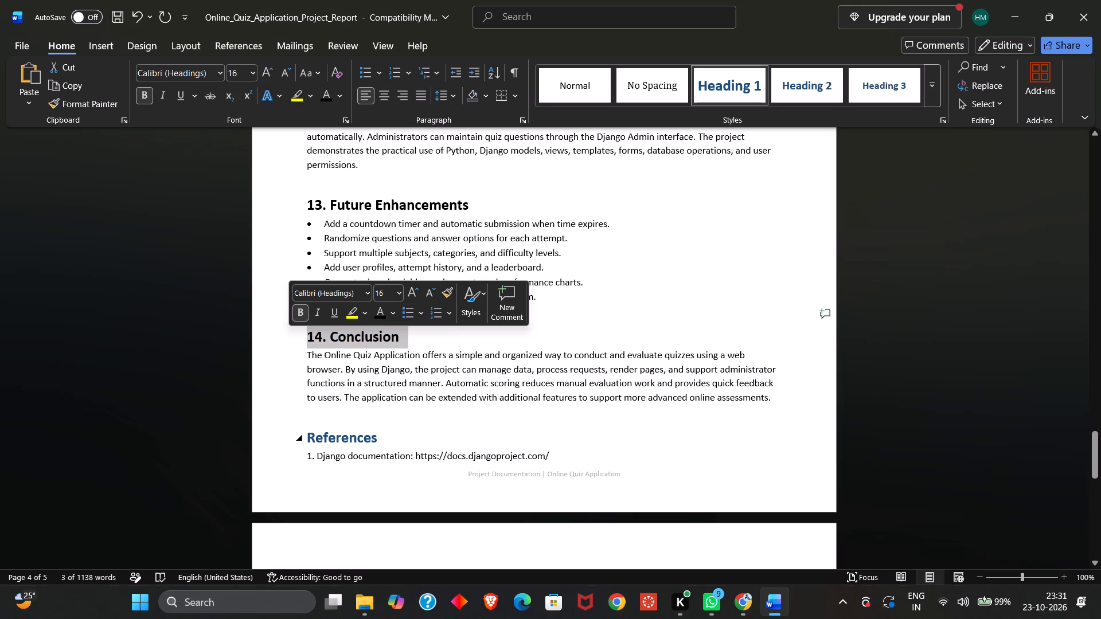
# Delete the "Appendix: Screenshots to Include" heading and its paragraph at the end of the report.
pyautogui.scroll(-1, 377, 426)
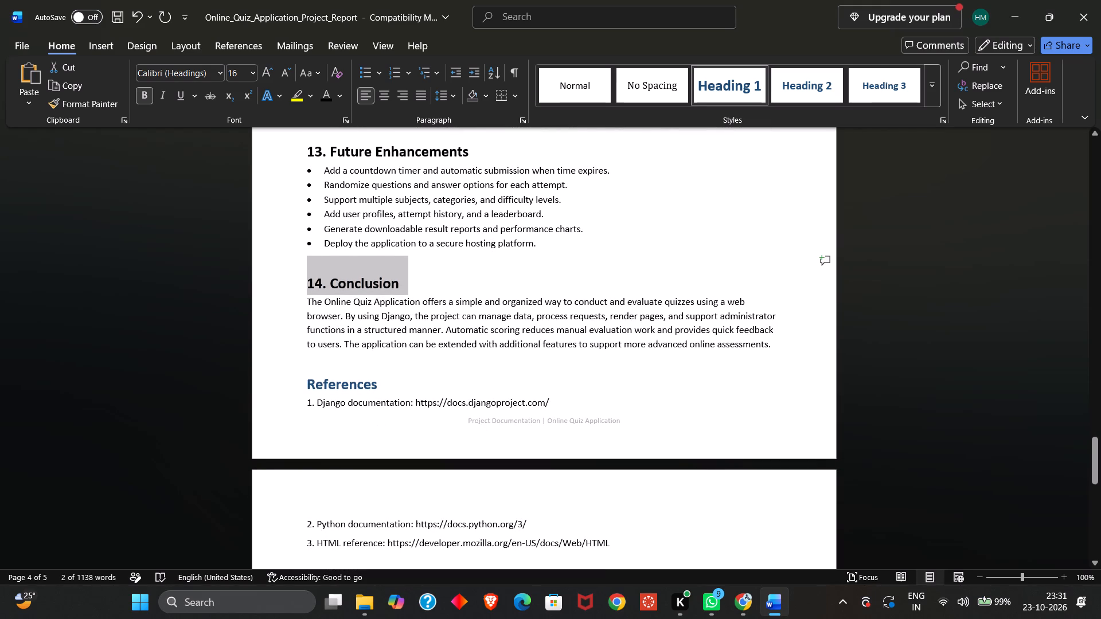
pyautogui.click(557, 402)
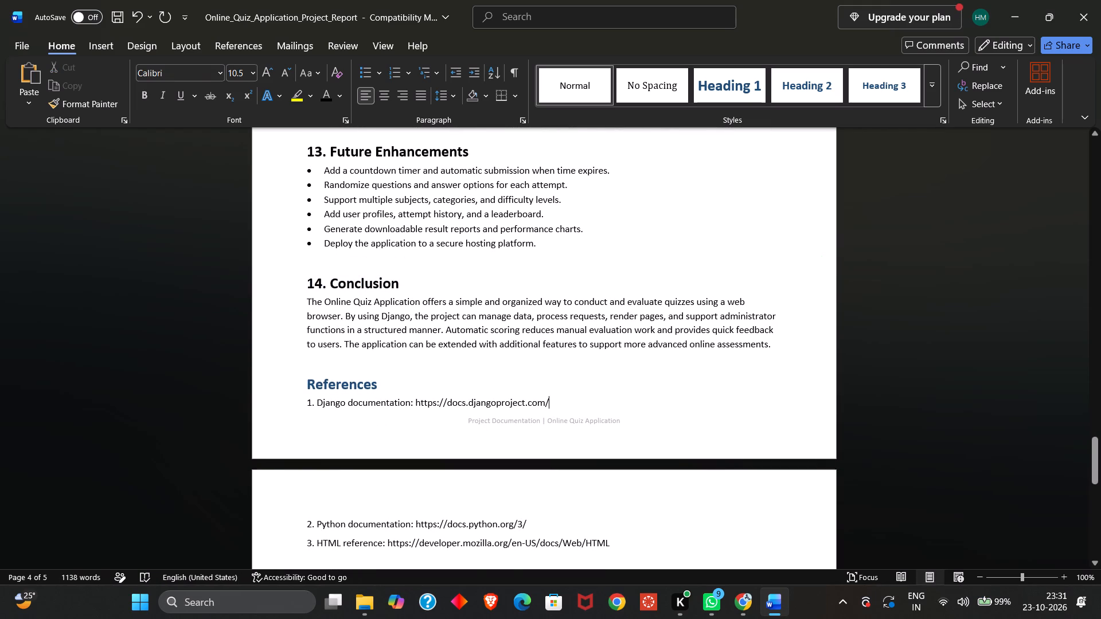
pyautogui.scroll(-1, 565, 368)
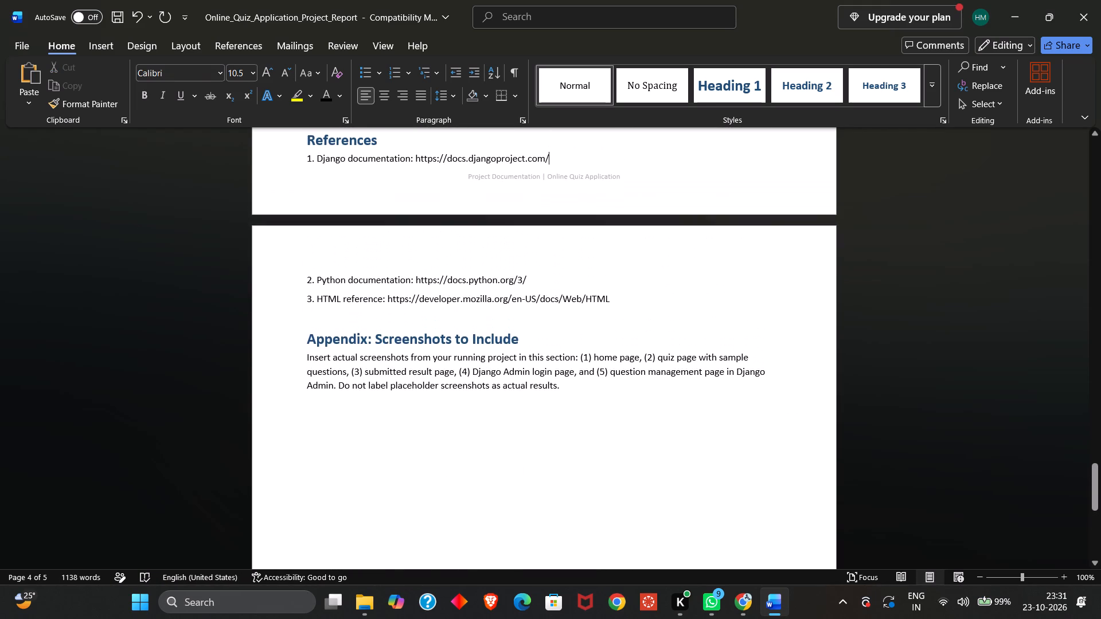
pyautogui.scroll(-1, 565, 368)
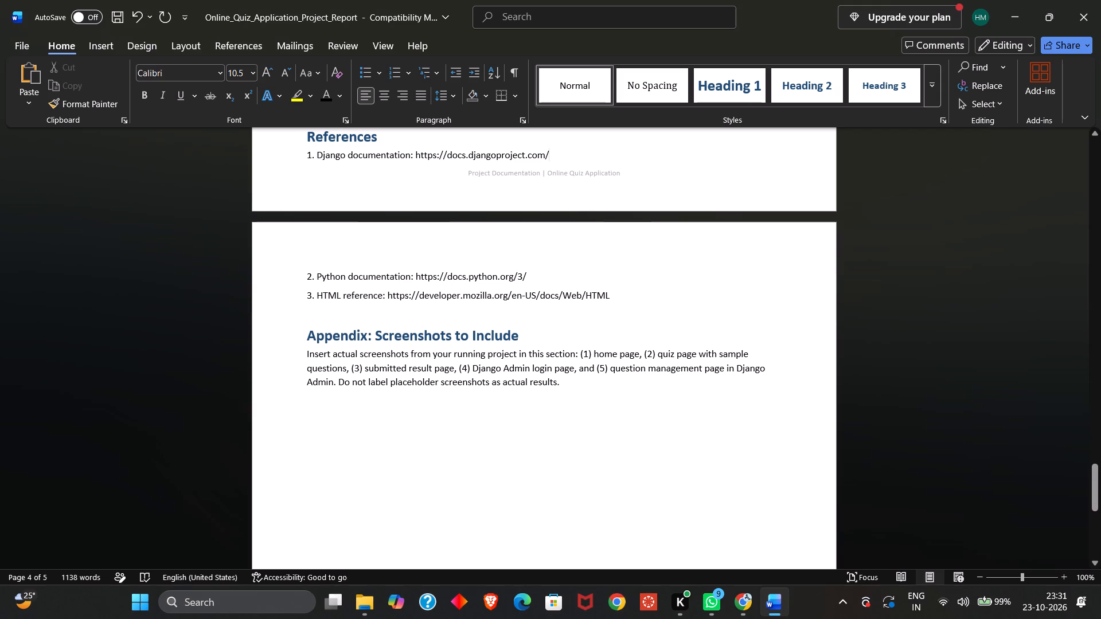
pyautogui.moveTo(567, 386); pyautogui.dragTo(325, 340)
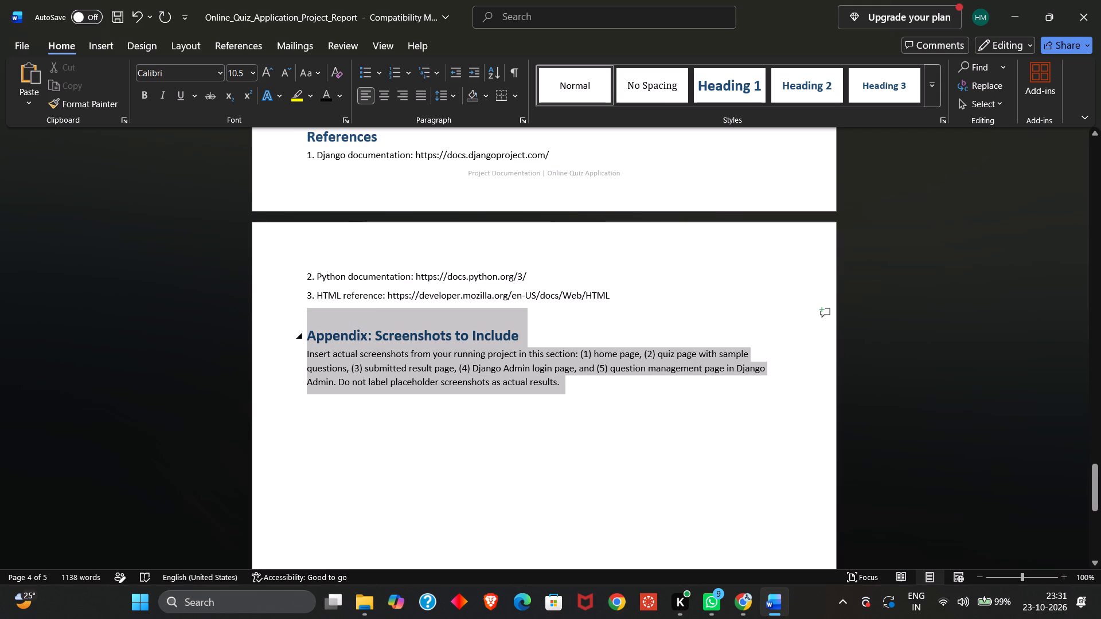
pyautogui.moveTo(325, 340); pyautogui.dragTo(322, 340)
pyautogui.press('BackSpace')
# Delete the "References" section with its heading and all three documentation entries.
pyautogui.scroll(1, 322, 340)
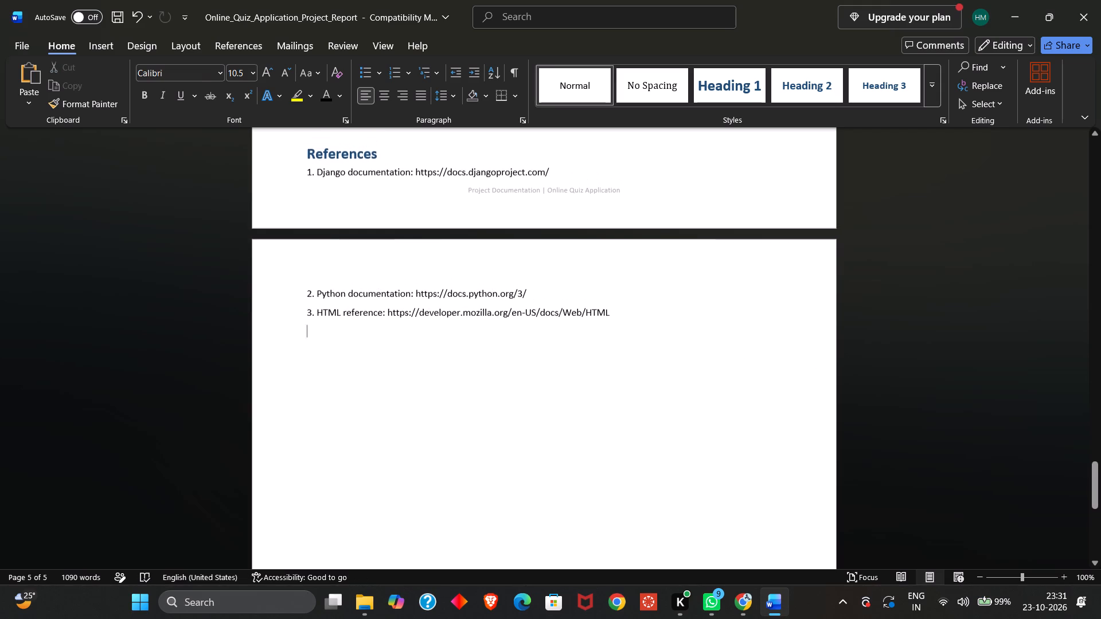
pyautogui.scroll(1, 322, 340)
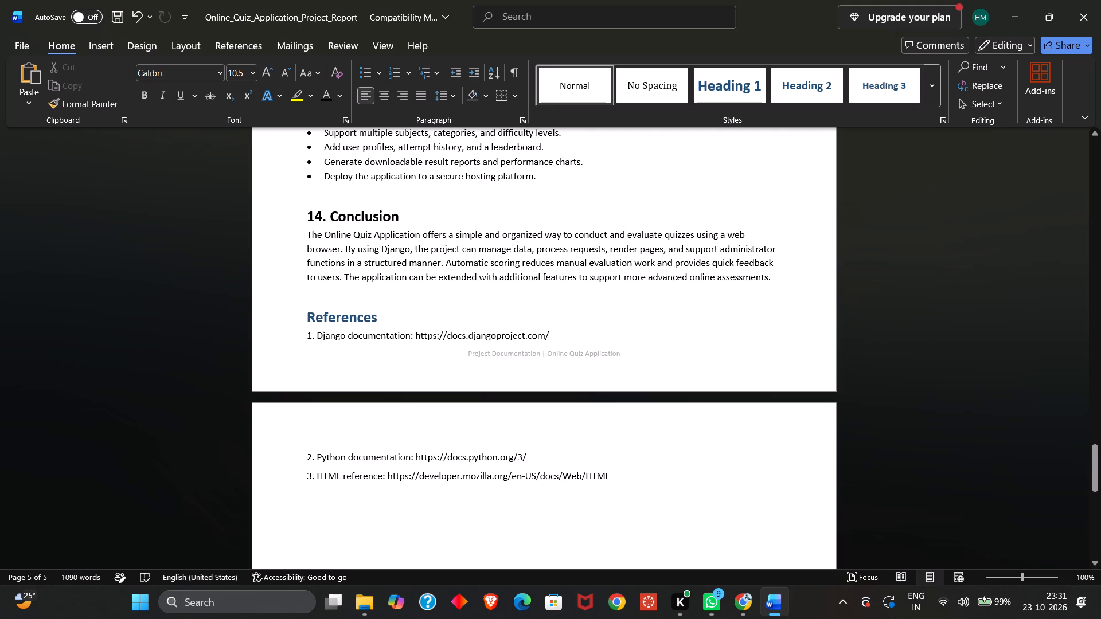
pyautogui.moveTo(610, 484); pyautogui.dragTo(314, 295)
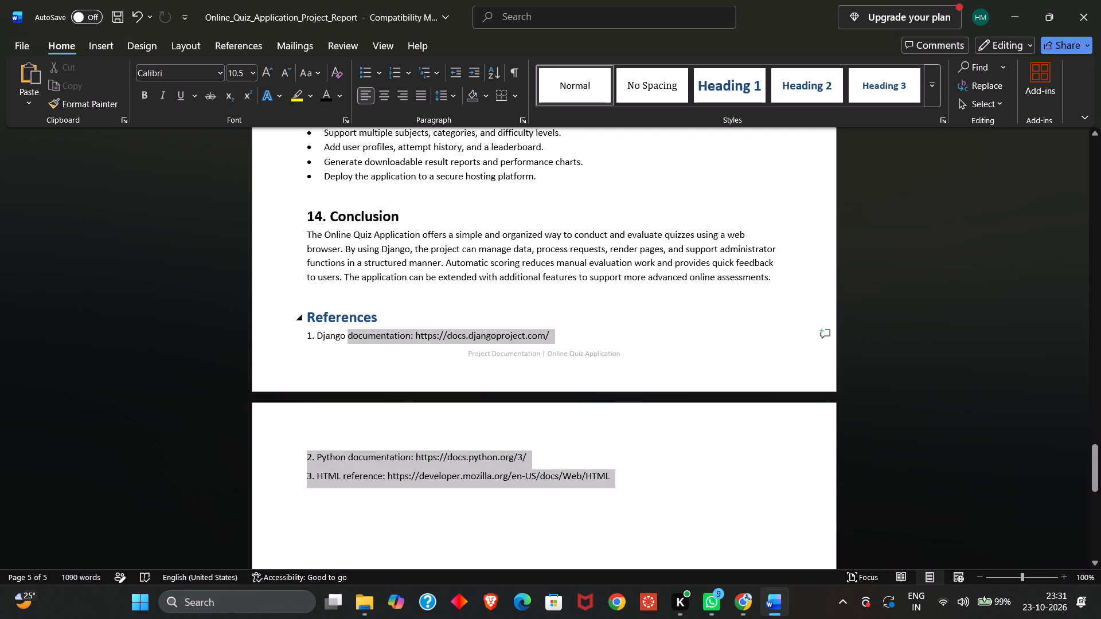
pyautogui.moveTo(314, 295); pyautogui.dragTo(310, 300)
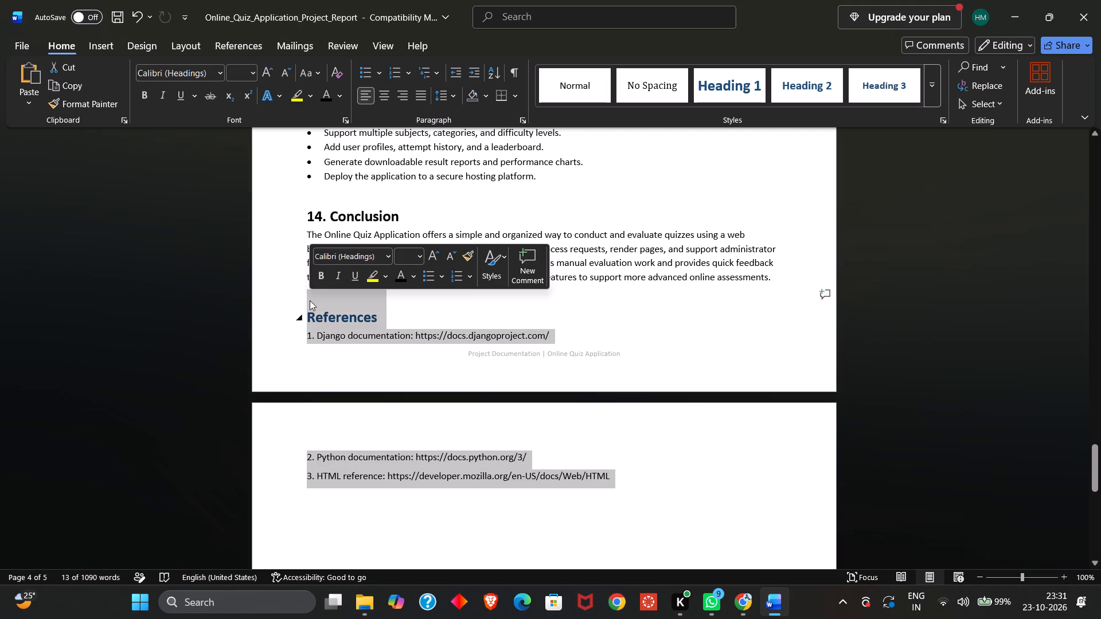
pyautogui.press('BackSpace')
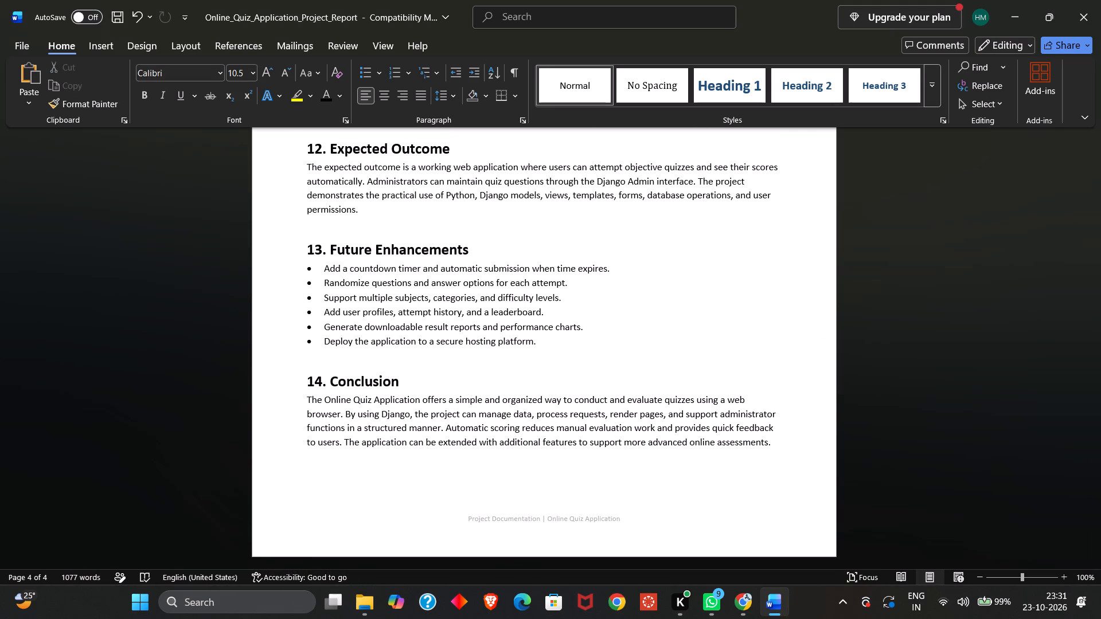
# Try to remove the blank space before the "PROJECT REPORT" title on the first page.
pyautogui.scroll(1, 400, 246)
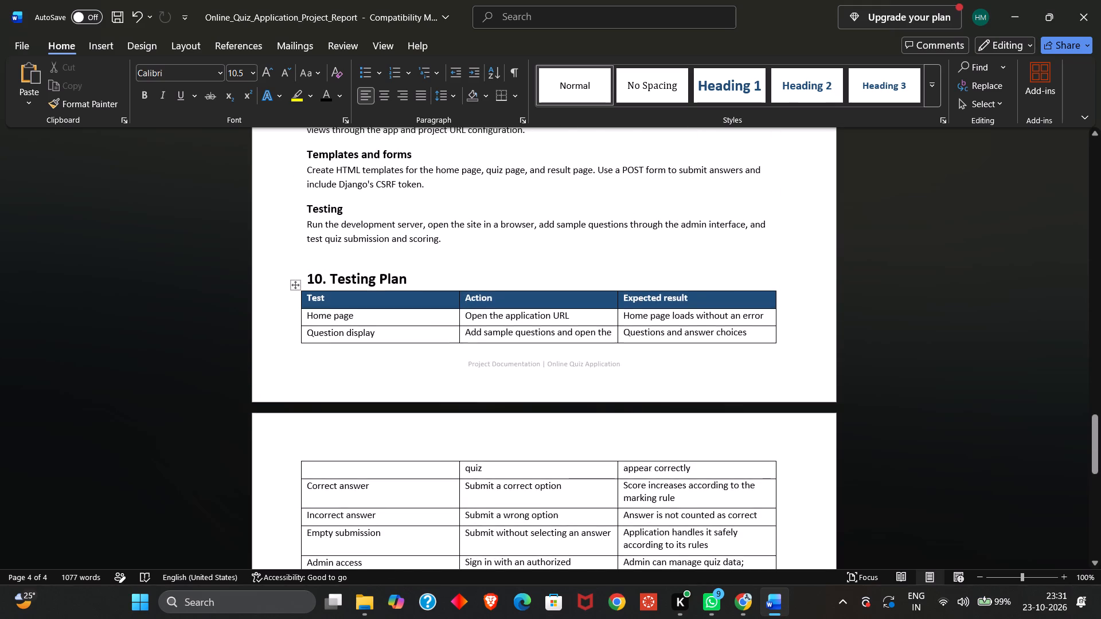
pyautogui.scroll(2, 400, 246)
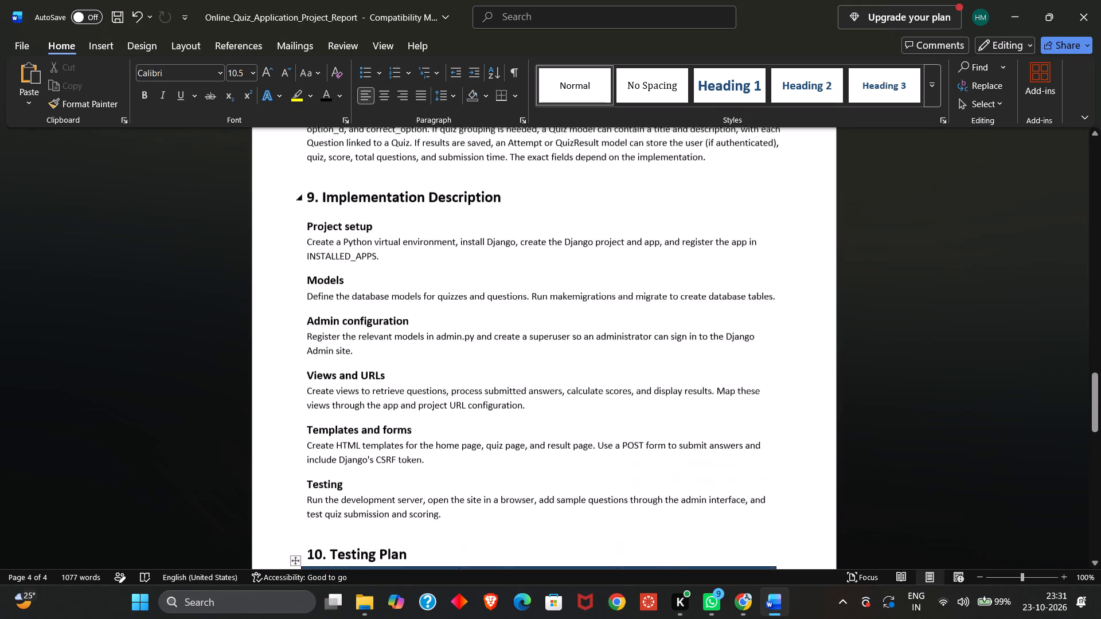
pyautogui.scroll(4, 400, 246)
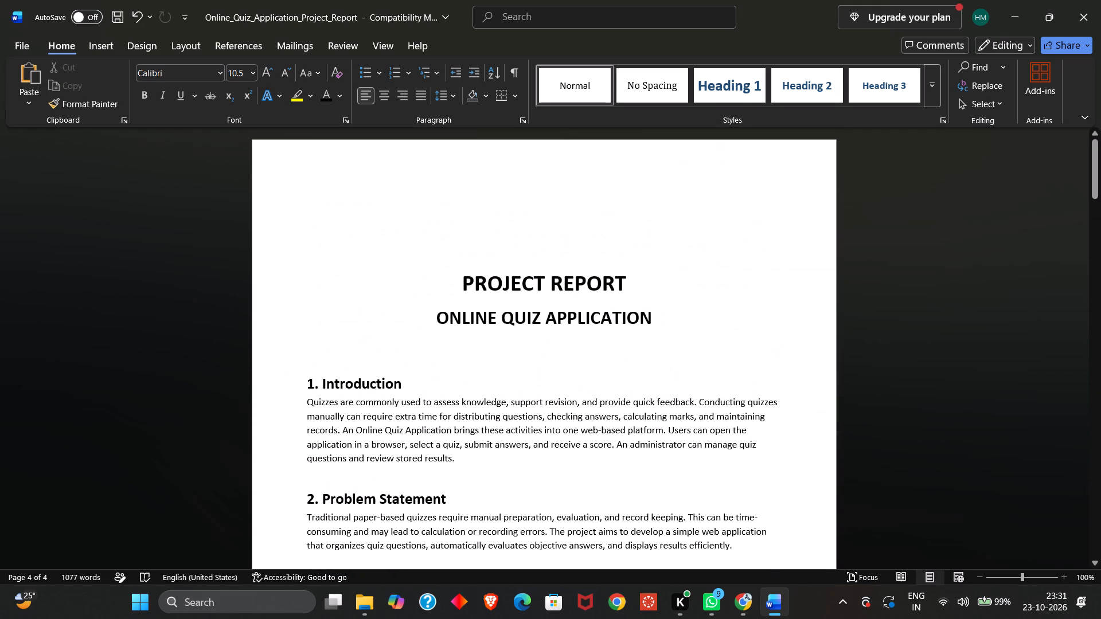
pyautogui.scroll(5, 400, 246)
pyautogui.click(512, 252)
pyautogui.doubleClick(471, 242)
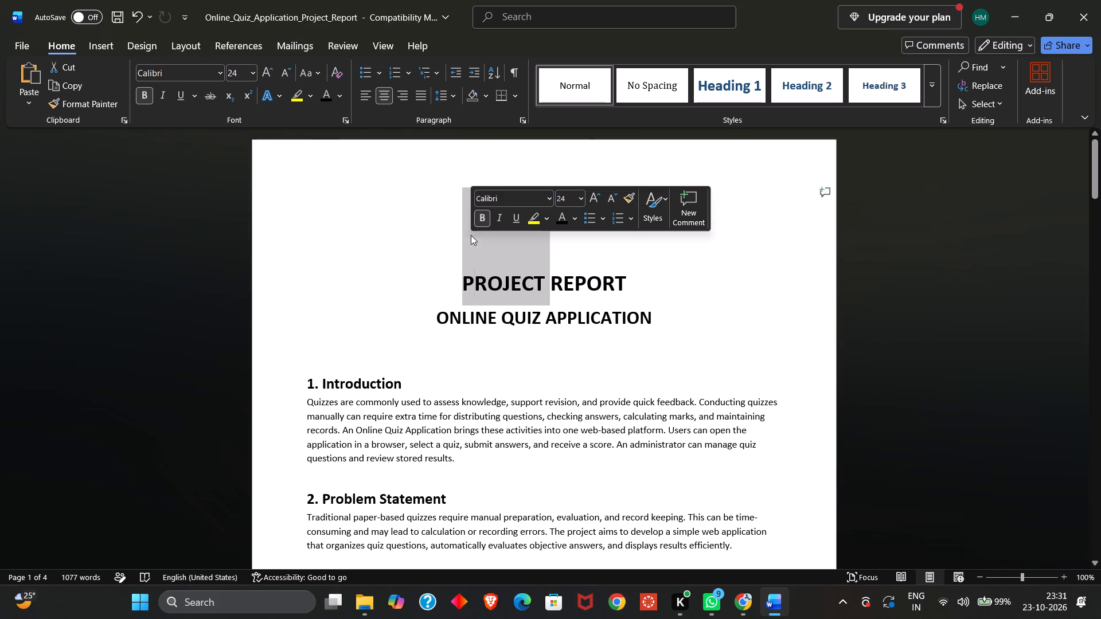
pyautogui.doubleClick(421, 226)
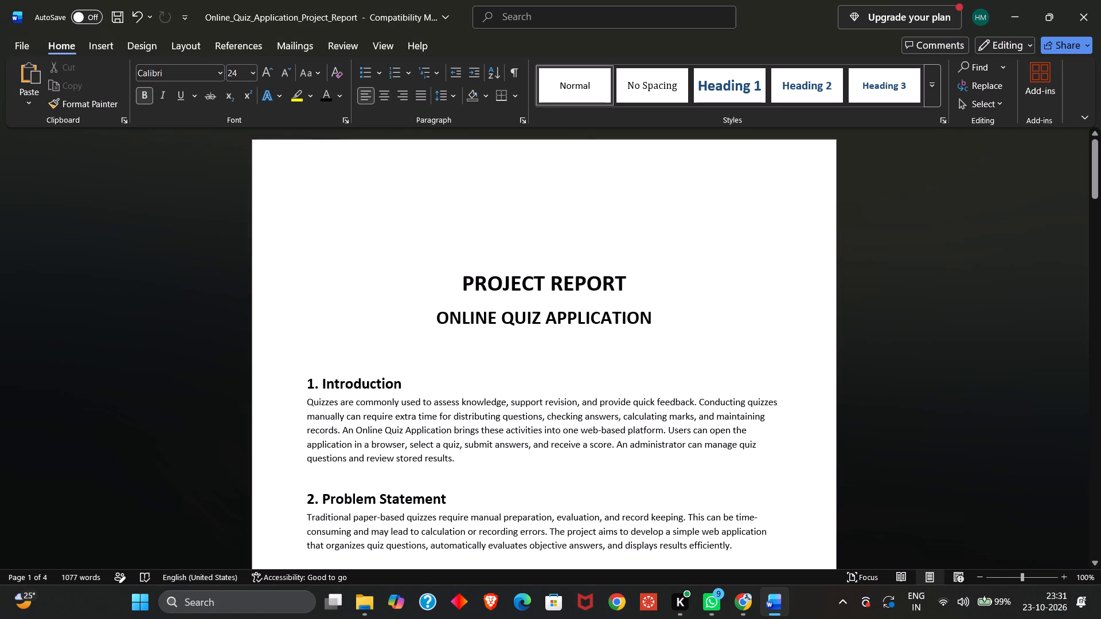
pyautogui.press('BackSpace')
pyautogui.press('BackSpace')
pyautogui.press('BackSpace')
pyautogui.press('BackSpace')
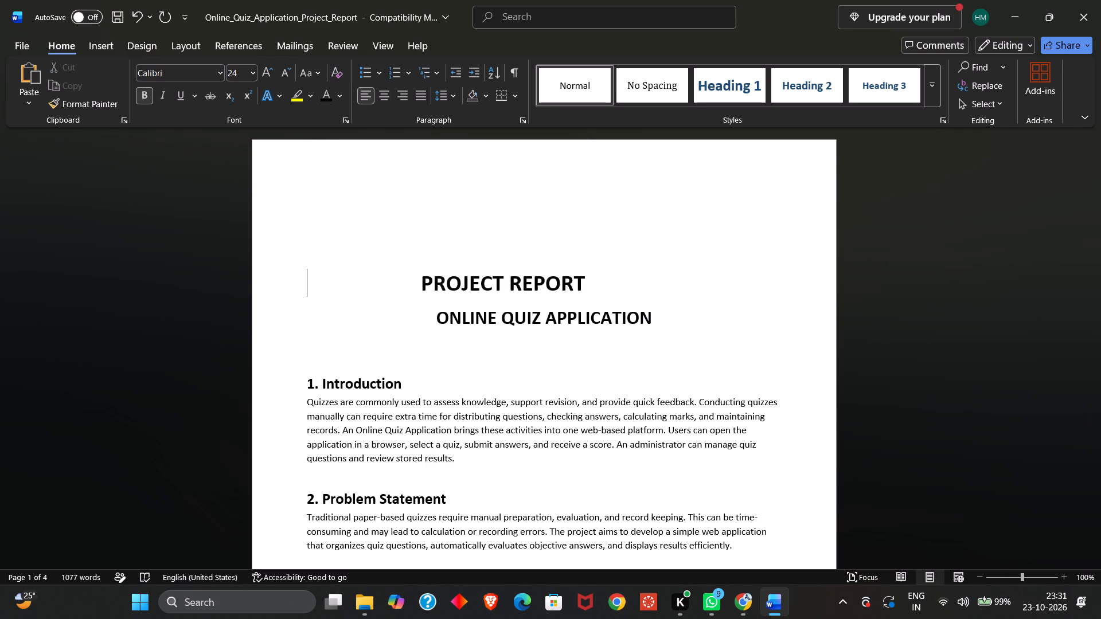
pyautogui.press('BackSpace')
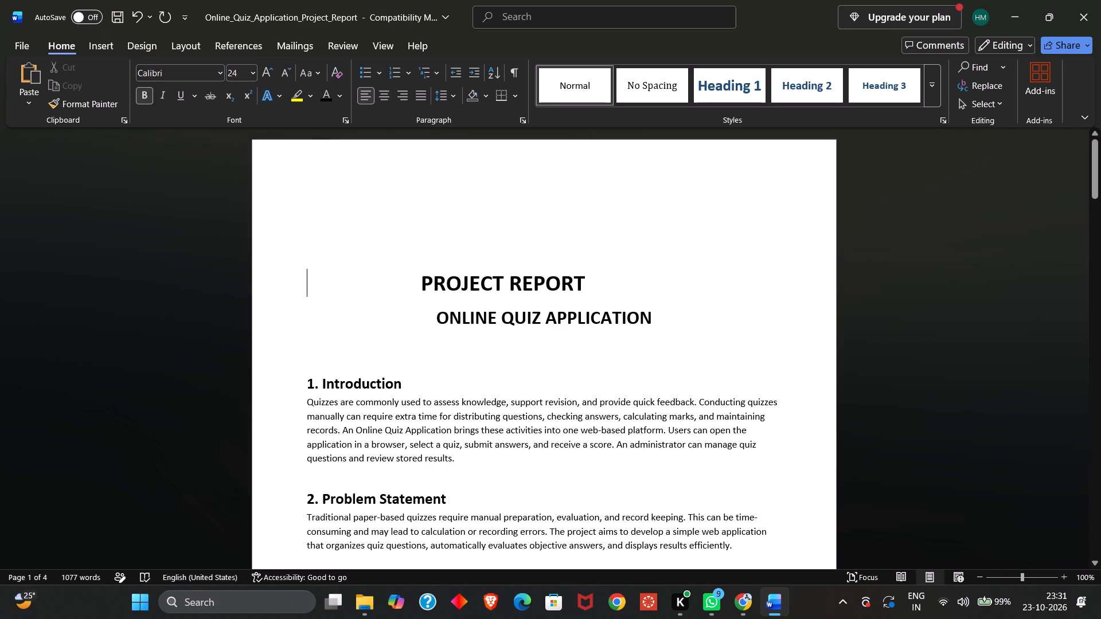
# Replace the indentation before the "ONLINE QUIZ APPLICATION" subtitle with spaces so it sits roughly centred under the "PROJECT REPORT" title.
pyautogui.click(428, 316)
pyautogui.press('BackSpace')
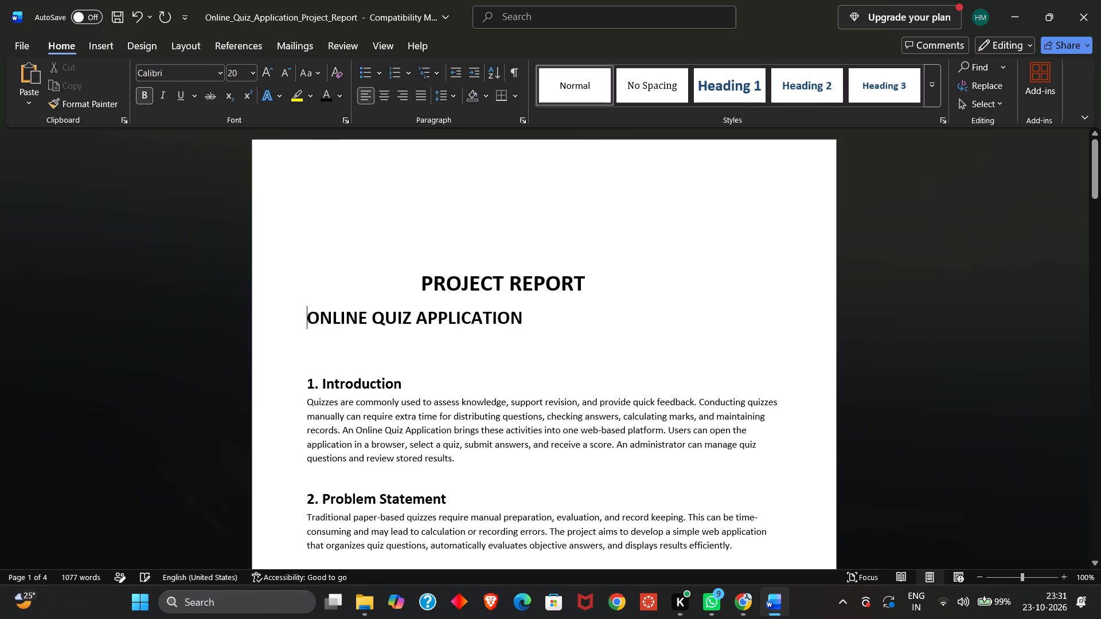
pyautogui.press('space')
pyautogui.press('space')
pyautogui.press('space')
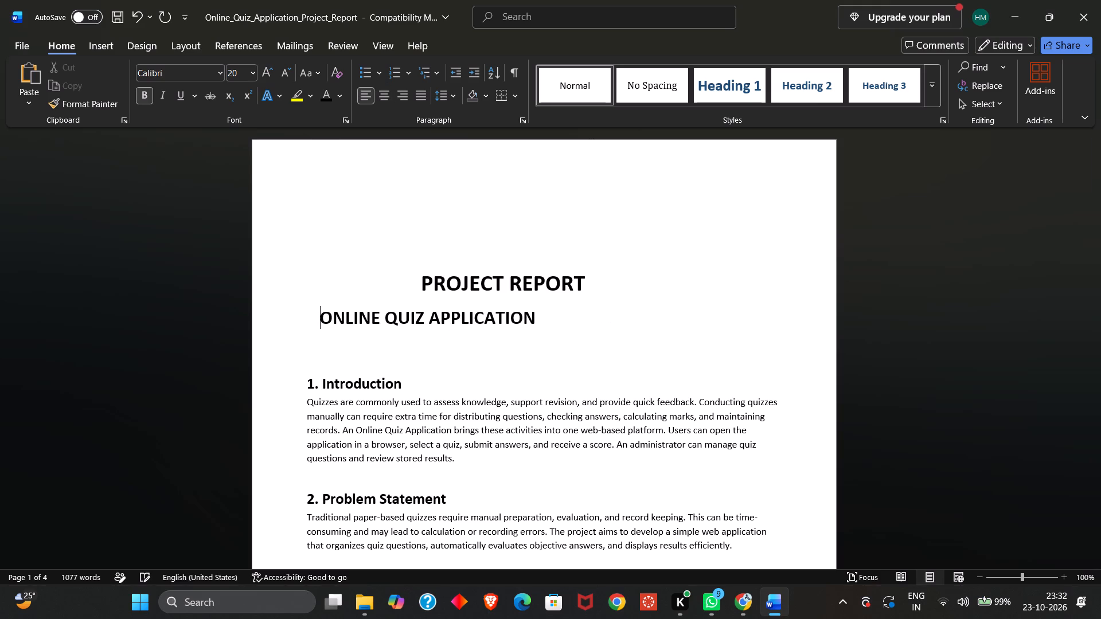
pyautogui.press('space')
pyautogui.press('space')
pyautogui.press('space')
pyautogui.press('space')
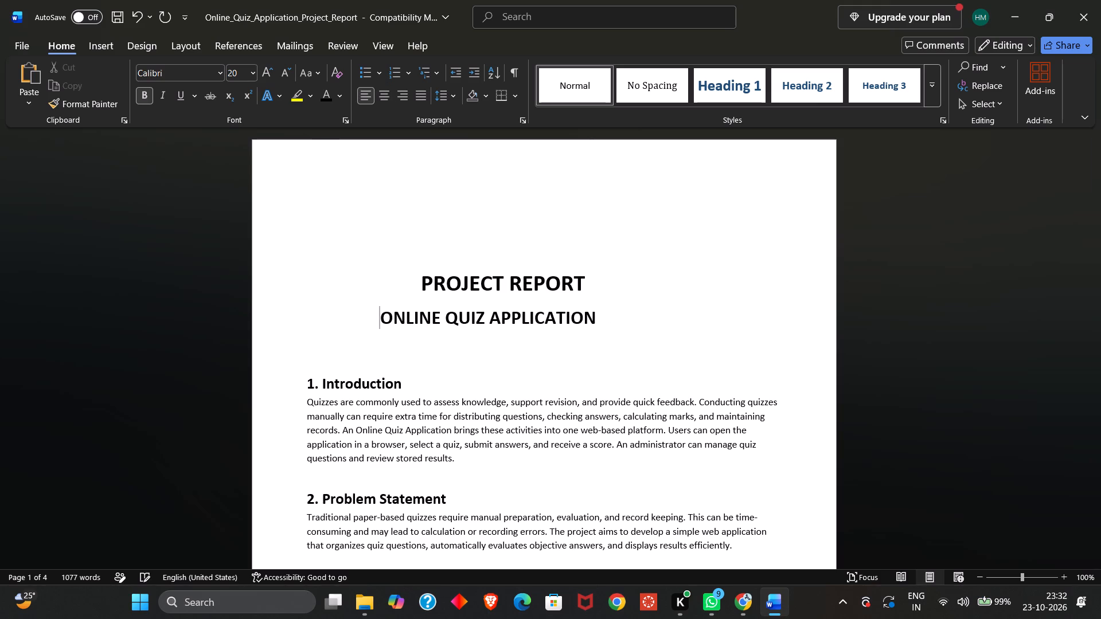
pyautogui.press('space')
pyautogui.press('space')
pyautogui.press('space')
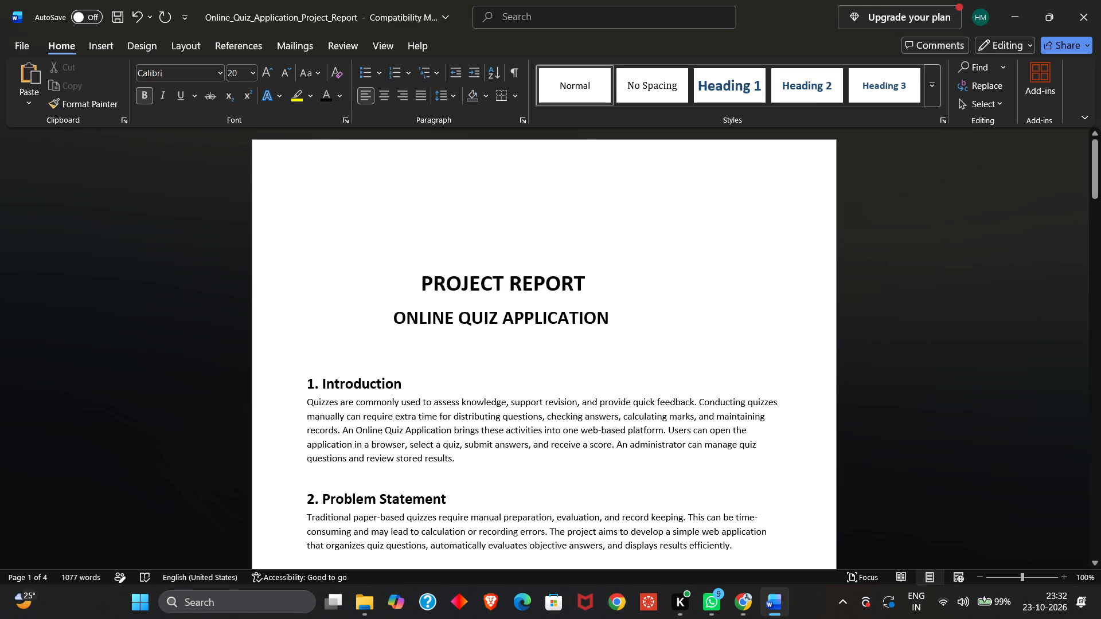
# Shift the "PROJECT REPORT" title slightly to the right by adding two spaces before it.
pyautogui.click(432, 245)
pyautogui.tripleClick(432, 245)
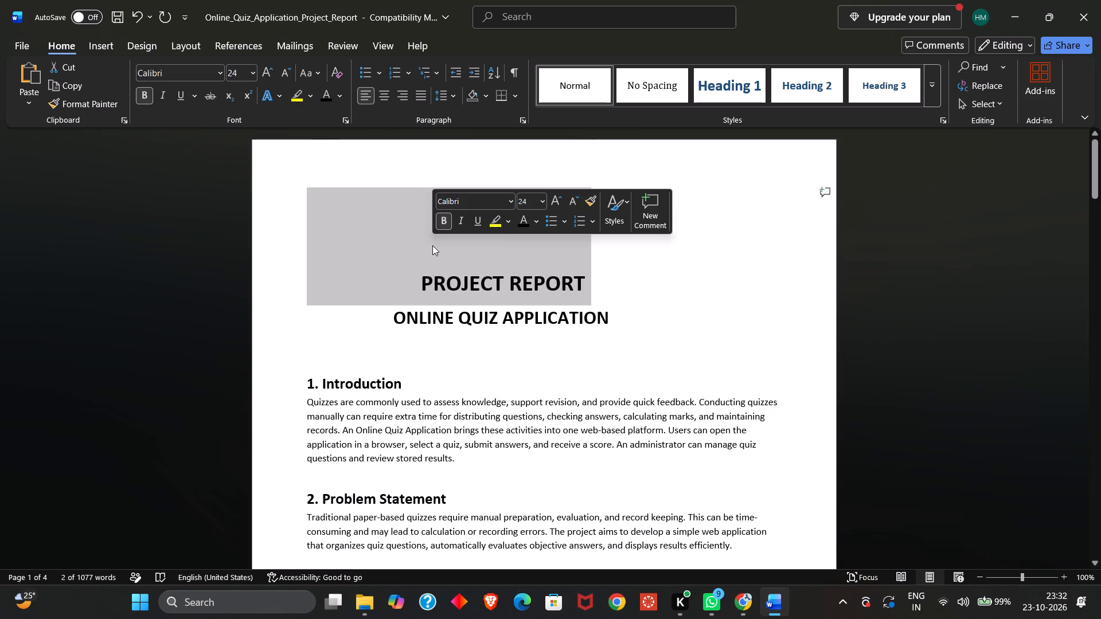
pyautogui.click(432, 245)
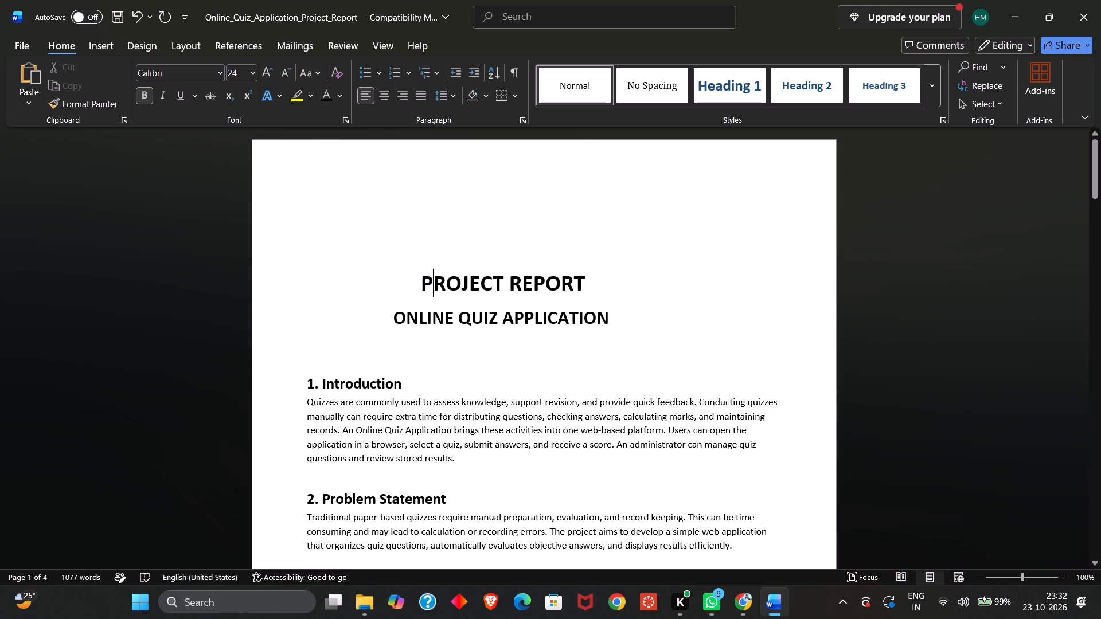
pyautogui.press('Left')
pyautogui.press('space')
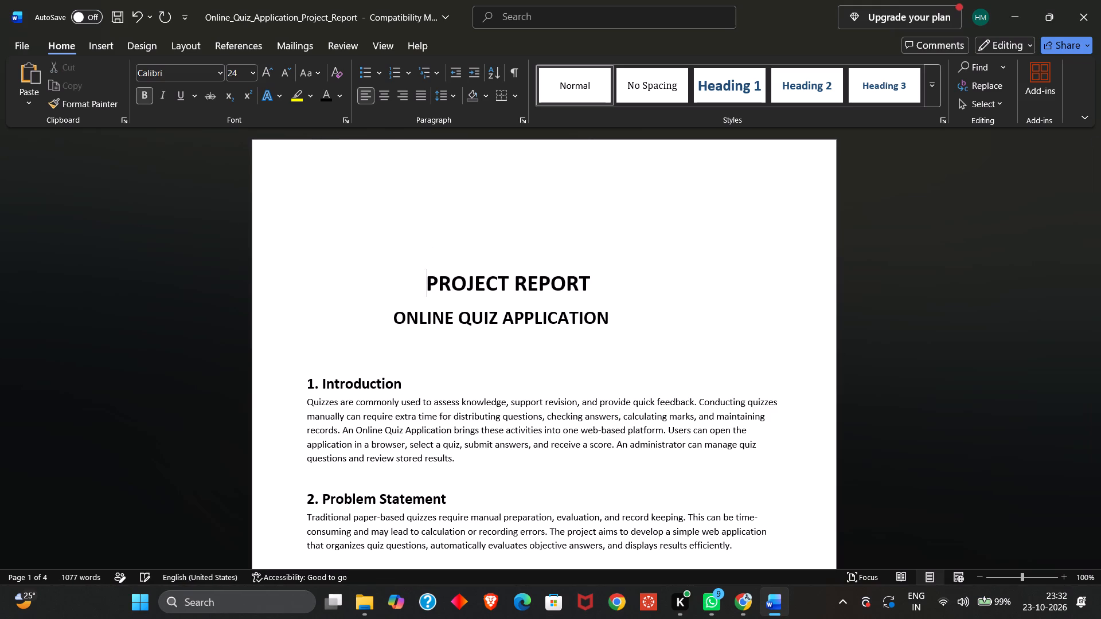
pyautogui.click(384, 320)
pyautogui.press('space')
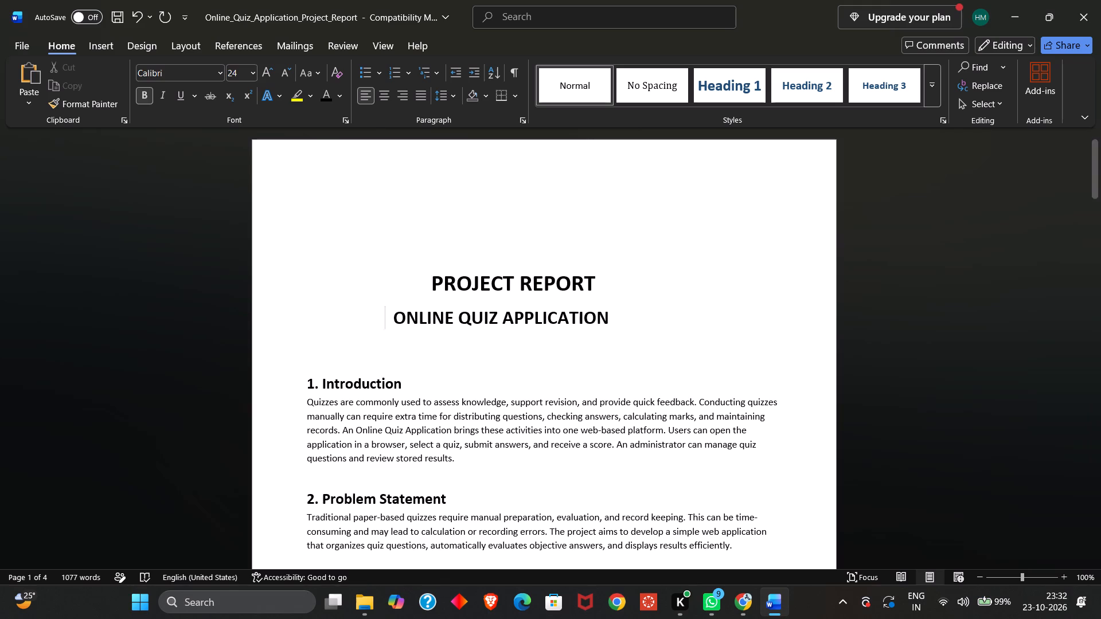
# Shift the "ONLINE QUIZ APPLICATION" subtitle to the right by adding four more spaces before it.
pyautogui.click(384, 320)
pyautogui.press('space')
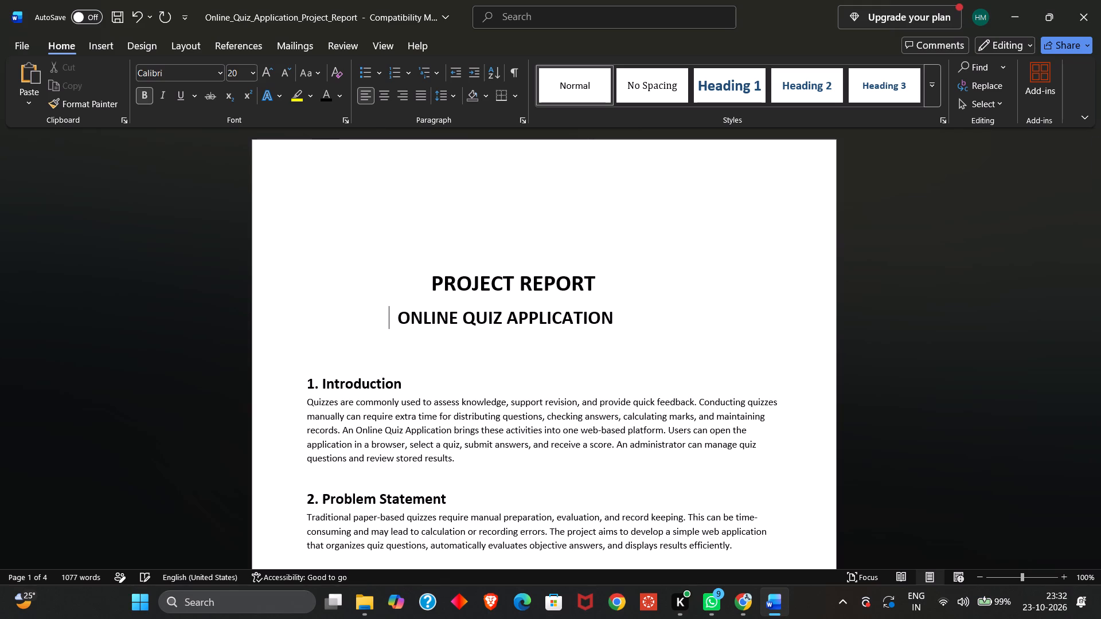
pyautogui.press('space')
pyautogui.press('space')
pyautogui.press('space')
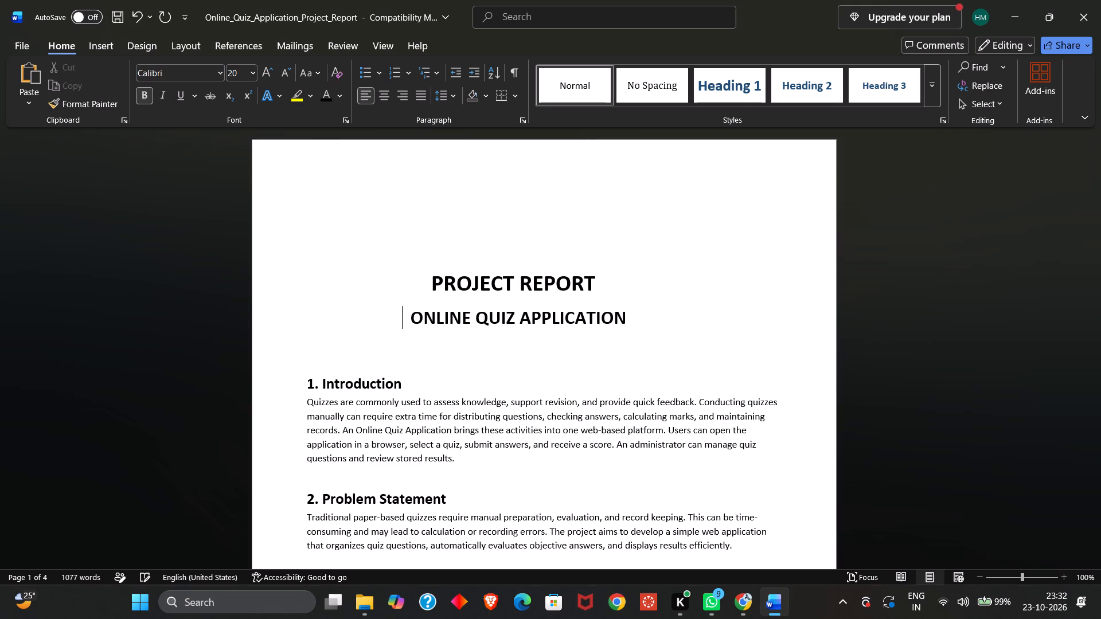
# Save the report as a PDF named Project_Report in the online_quiz folder under Documents > SEM_5 > python framework.
pyautogui.click(23, 39)
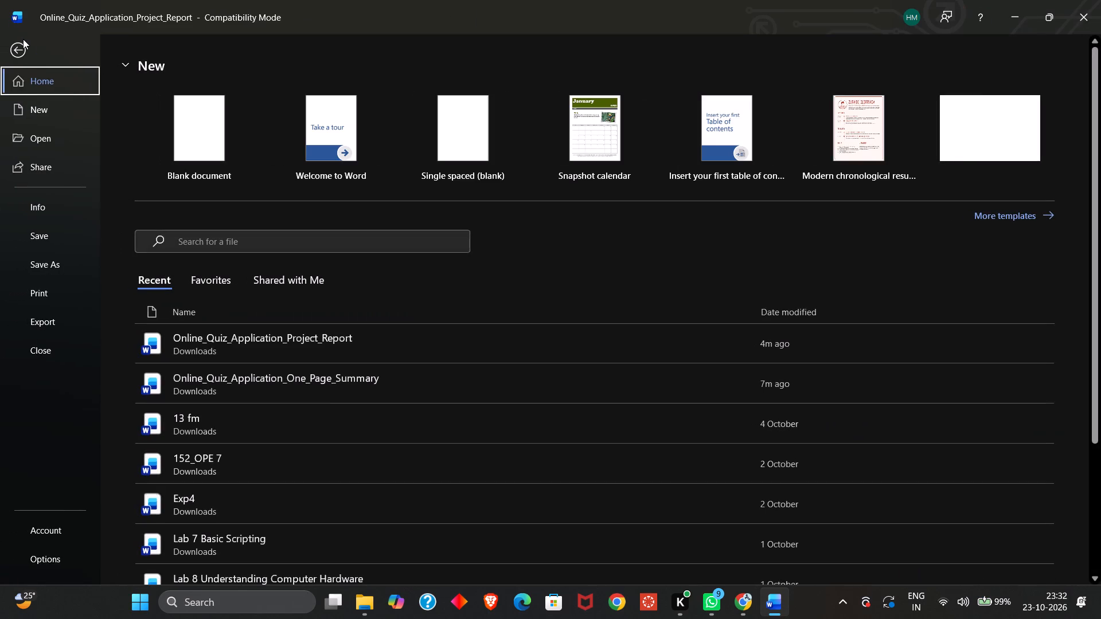
pyautogui.click(37, 261)
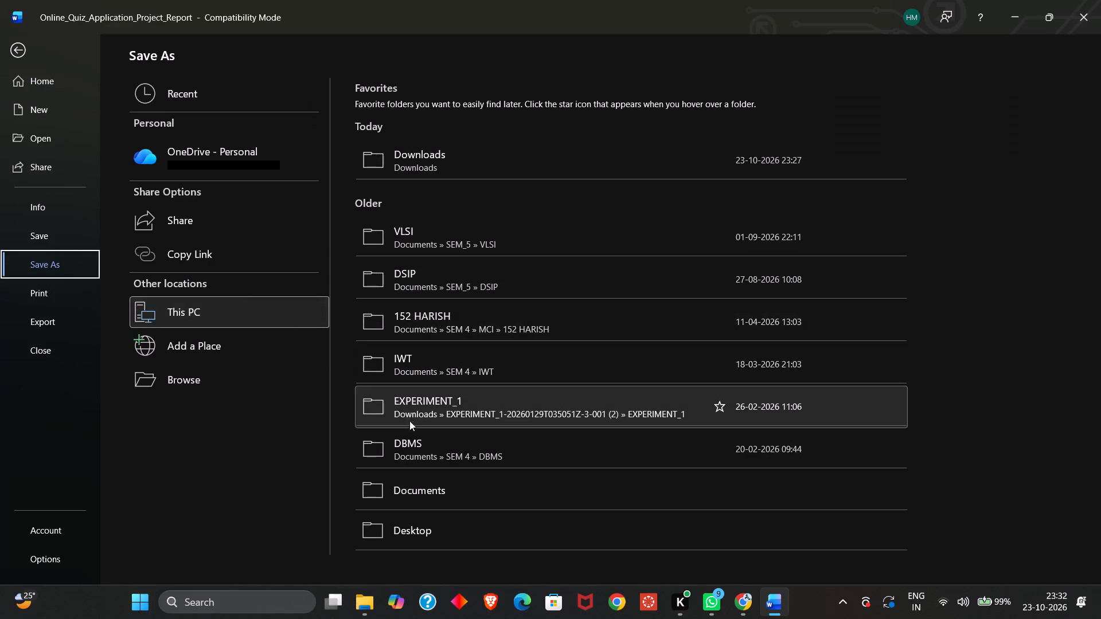
pyautogui.doubleClick(403, 492)
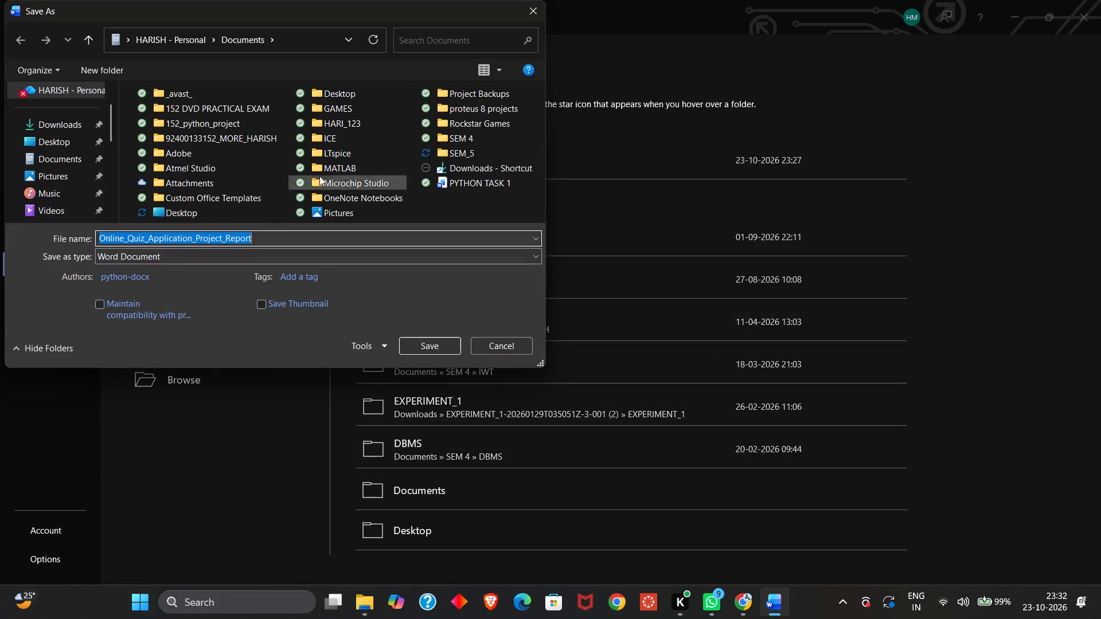
pyautogui.doubleClick(465, 155)
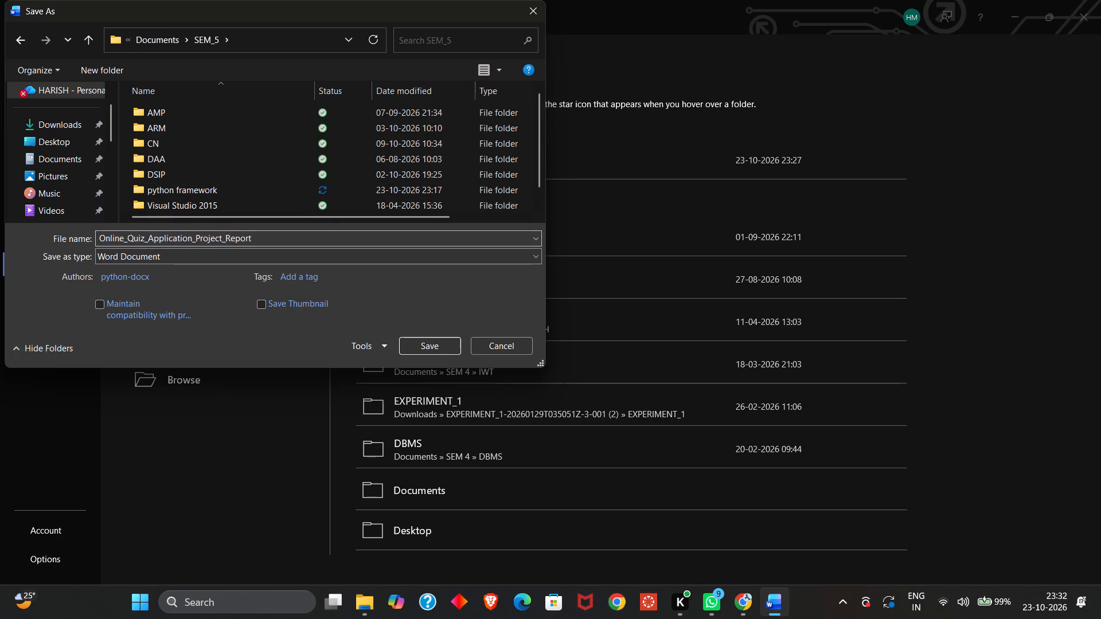
pyautogui.doubleClick(183, 188)
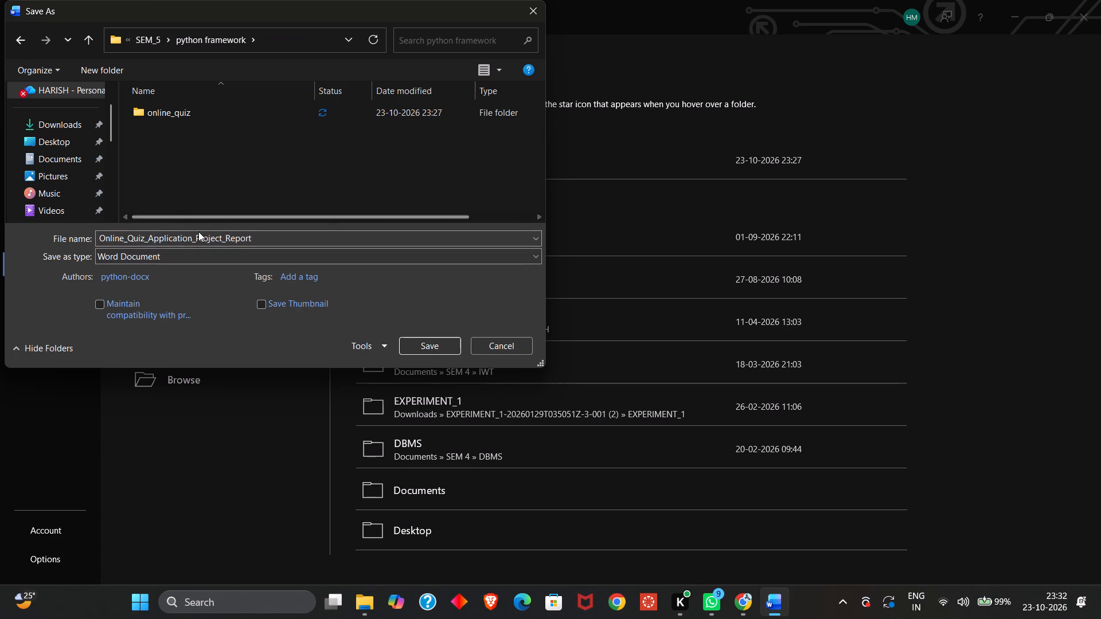
pyautogui.doubleClick(212, 115)
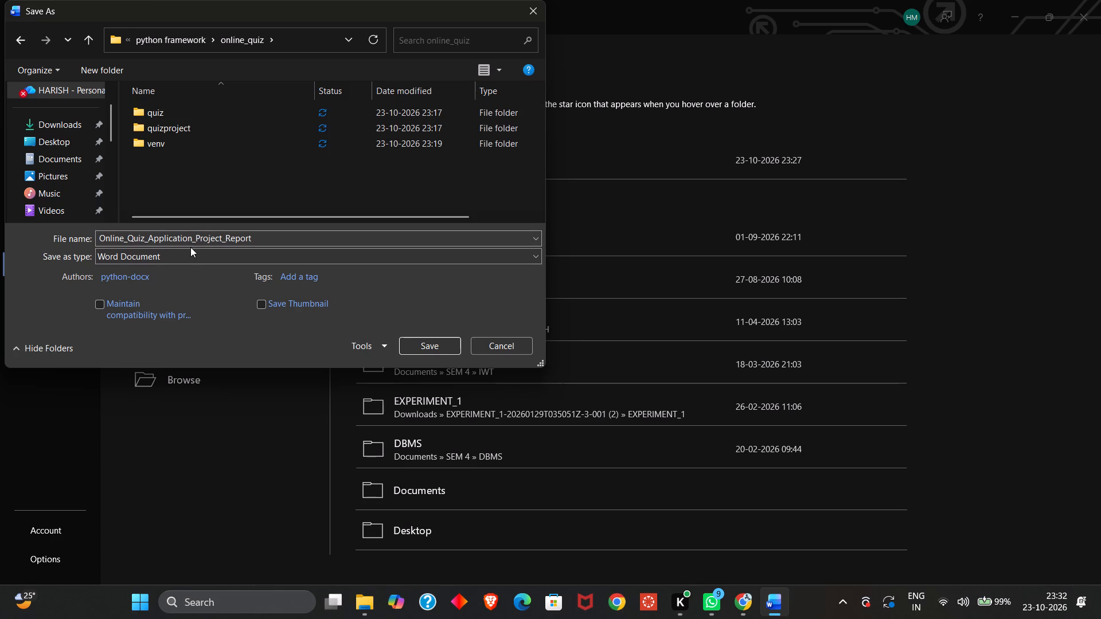
pyautogui.click(196, 242)
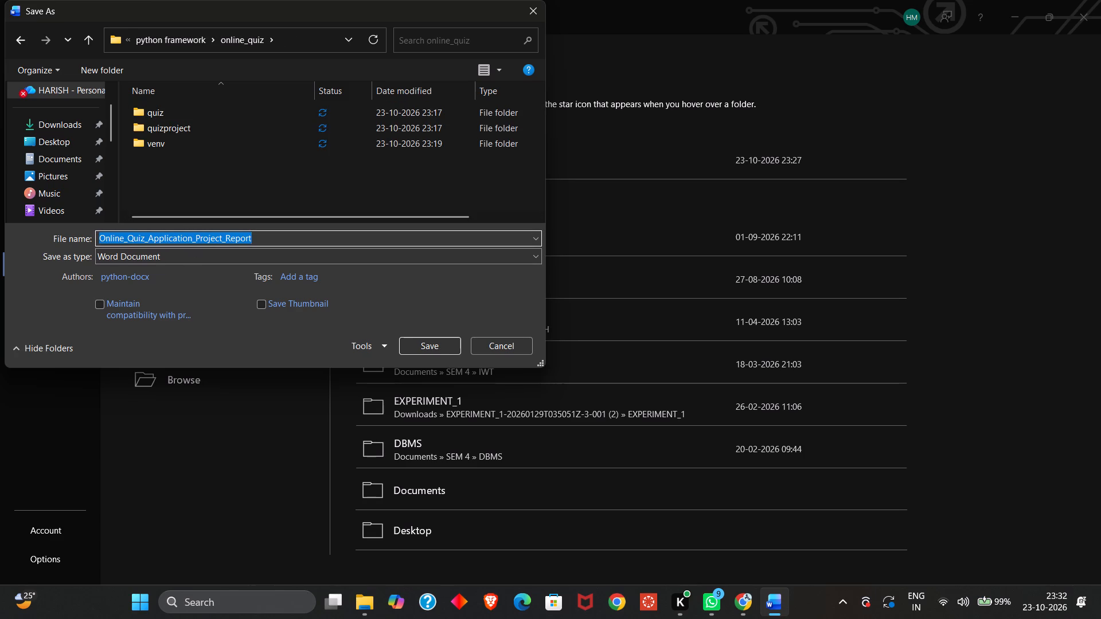
pyautogui.click(196, 242)
pyautogui.press('BackSpace')
pyautogui.press('BackSpace')
pyautogui.press('BackSpace')
pyautogui.press('BackSpace')
pyautogui.press('BackSpace')
pyautogui.press('BackSpace')
pyautogui.press('BackSpace')
pyautogui.press('BackSpace')
pyautogui.press('BackSpace')
pyautogui.press('BackSpace')
pyautogui.press('BackSpace')
pyautogui.press('BackSpace')
pyautogui.press('BackSpace')
pyautogui.press('BackSpace')
pyautogui.press('BackSpace')
pyautogui.press('BackSpace')
pyautogui.press('BackSpace')
pyautogui.press('BackSpace')
pyautogui.press('BackSpace')
pyautogui.press('BackSpace')
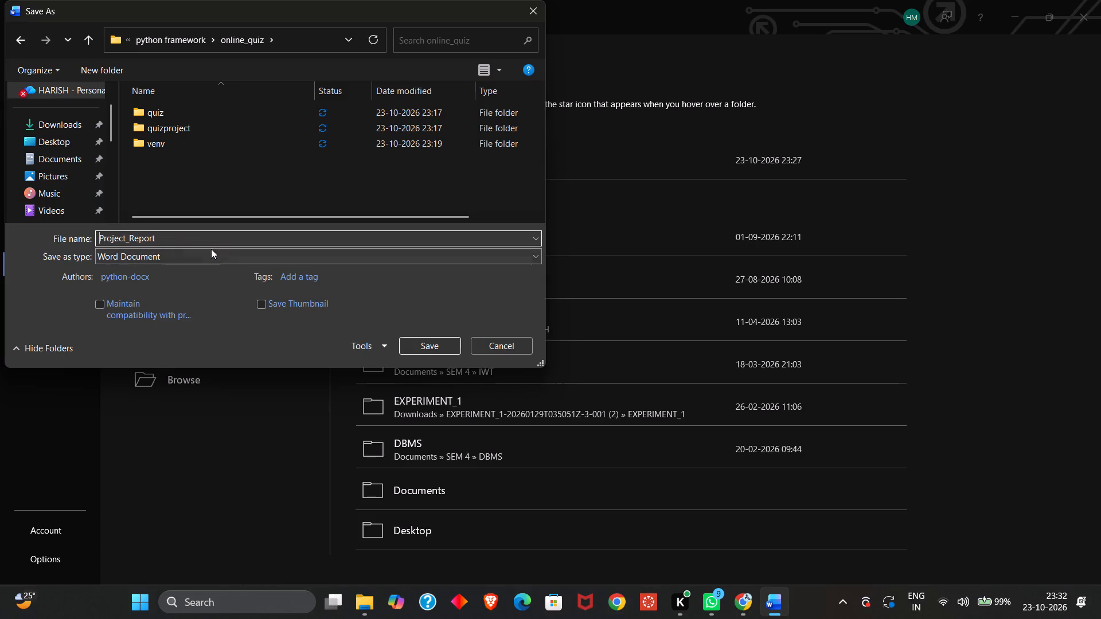
pyautogui.click(213, 254)
pyautogui.click(202, 338)
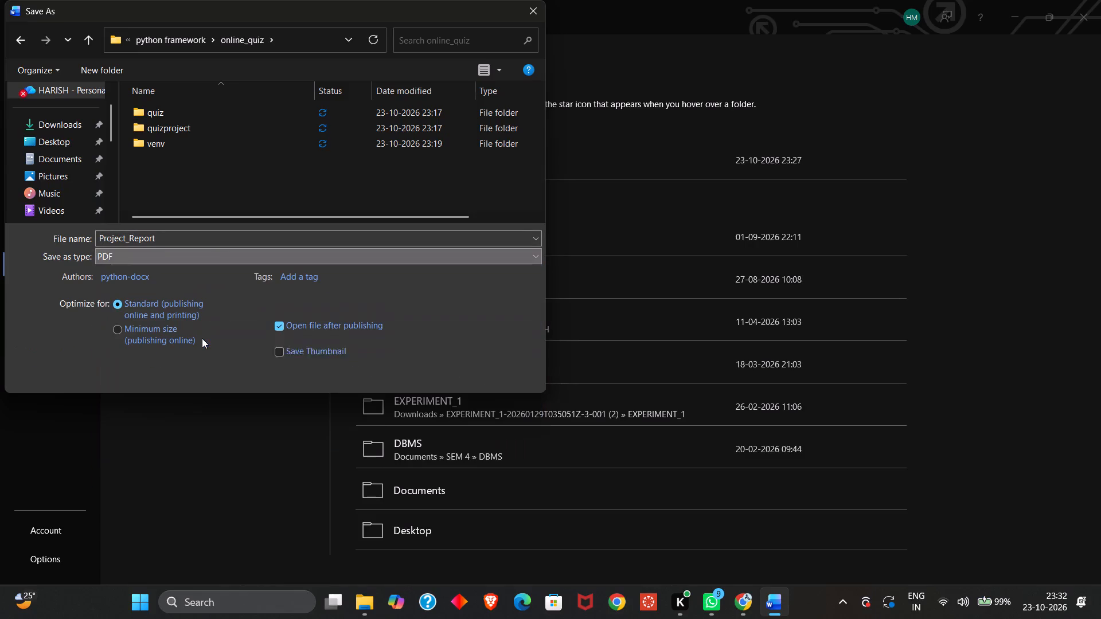
pyautogui.click(430, 369)
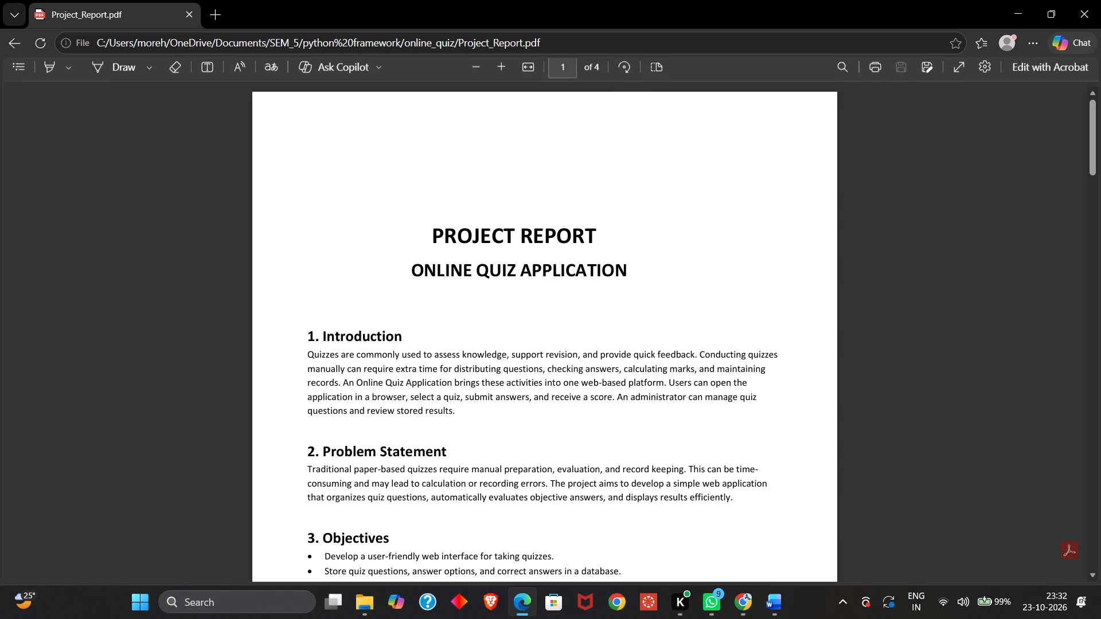
# Look through the pages of the exported Project_Report PDF and close it.
pyautogui.scroll(-17, 517, 342)
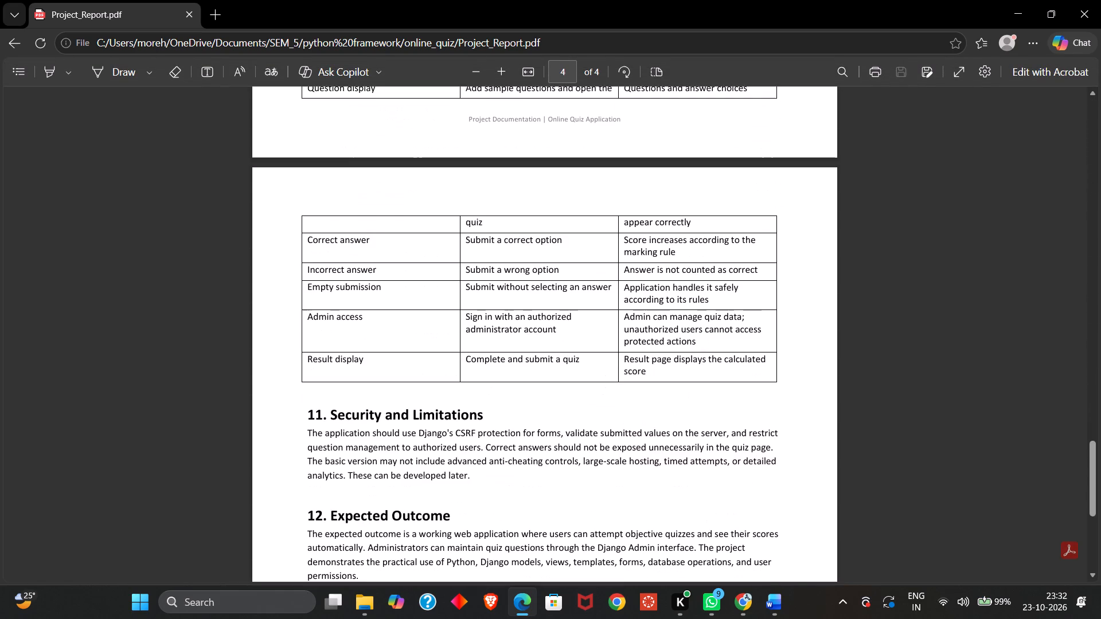
pyautogui.scroll(8, 517, 342)
pyautogui.click(1100, 0)
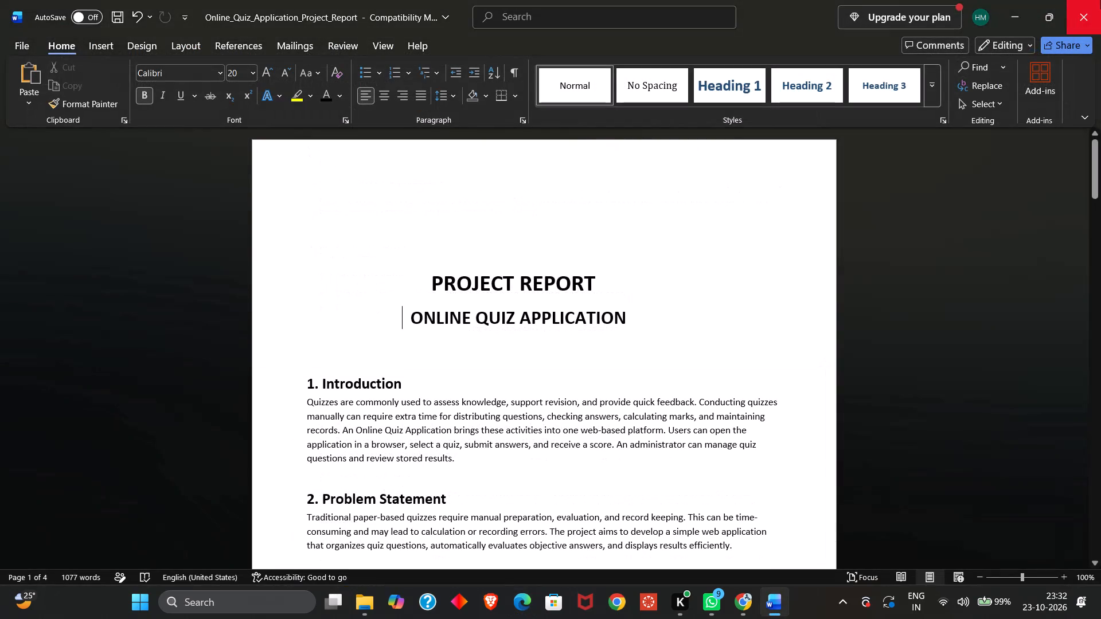
# Close the Word report without saving its changes, and close the Chrome window.
pyautogui.click(1100, 0)
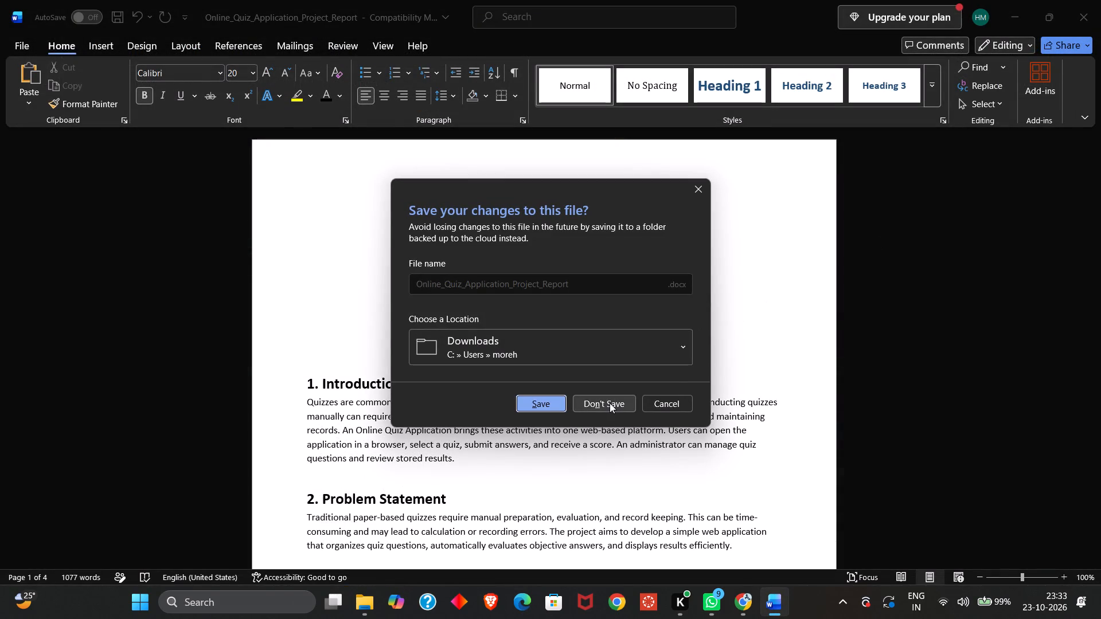
pyautogui.click(610, 403)
pyautogui.click(1100, 0)
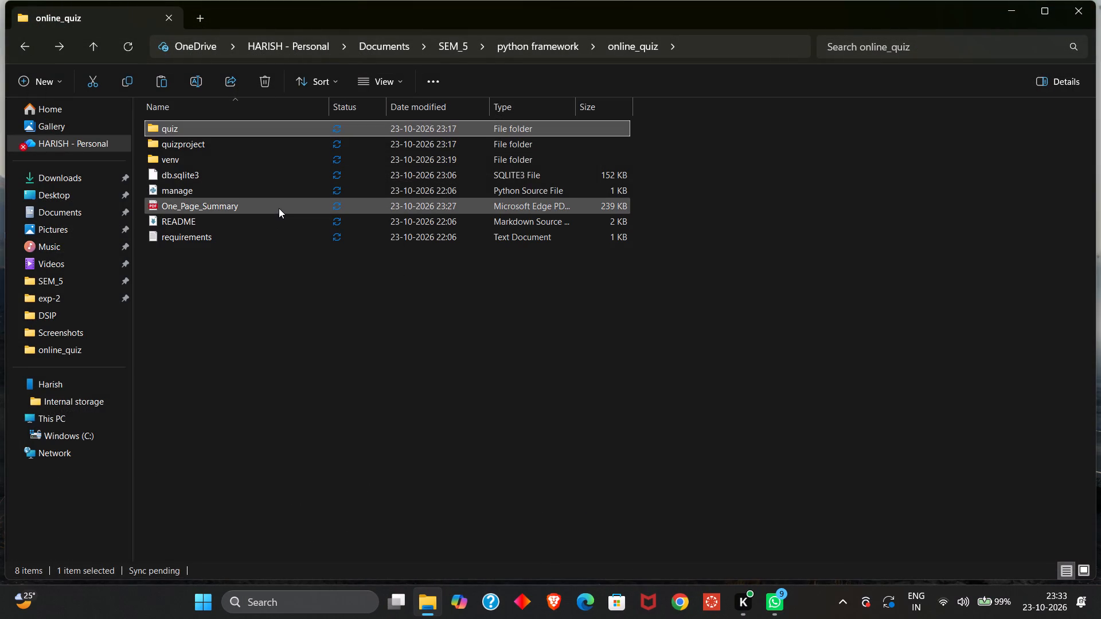
# Refresh the online_quiz folder listing in File Explorer.
pyautogui.click(142, 37)
pyautogui.click(131, 48)
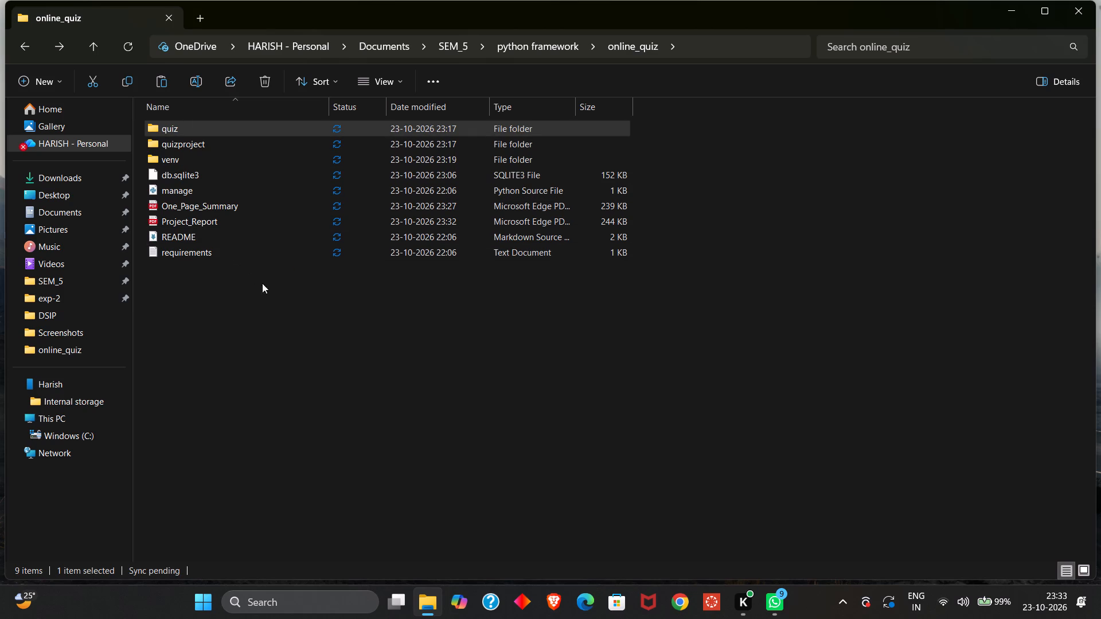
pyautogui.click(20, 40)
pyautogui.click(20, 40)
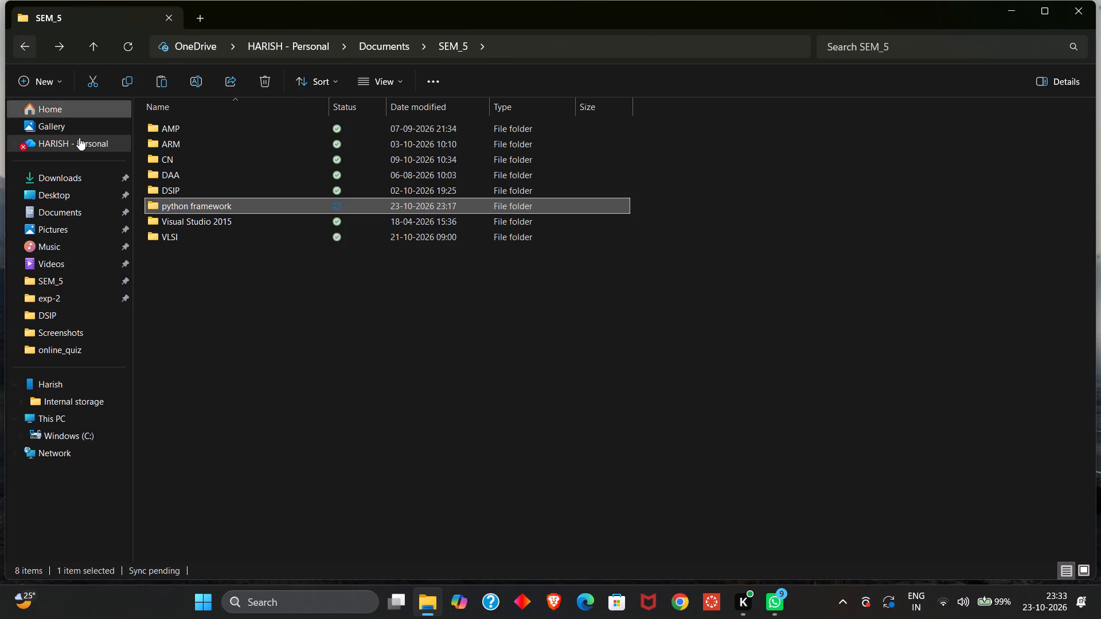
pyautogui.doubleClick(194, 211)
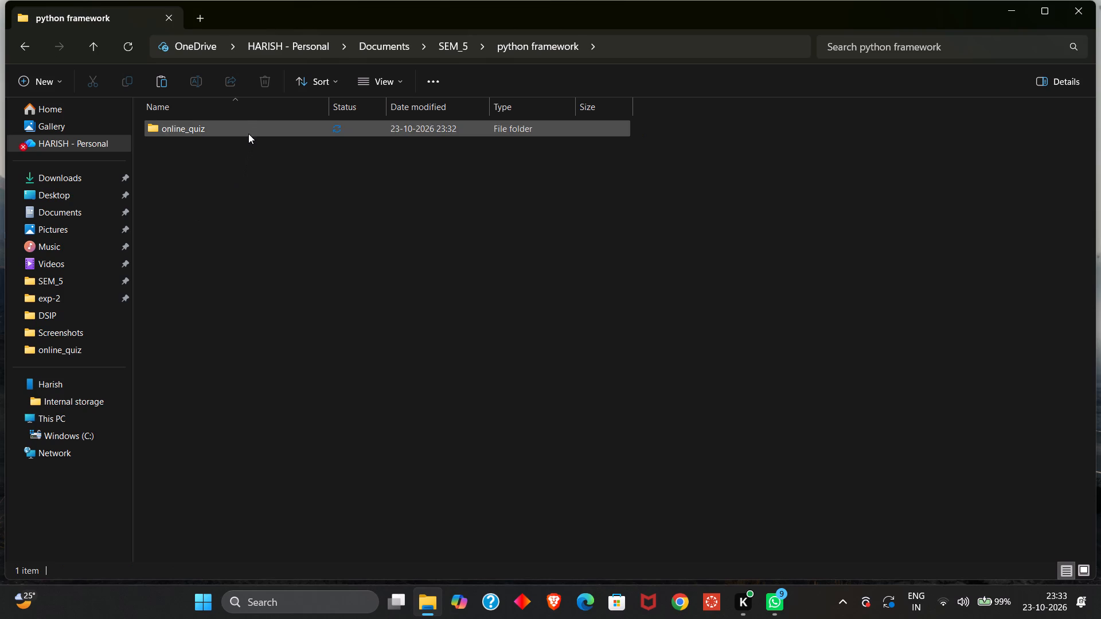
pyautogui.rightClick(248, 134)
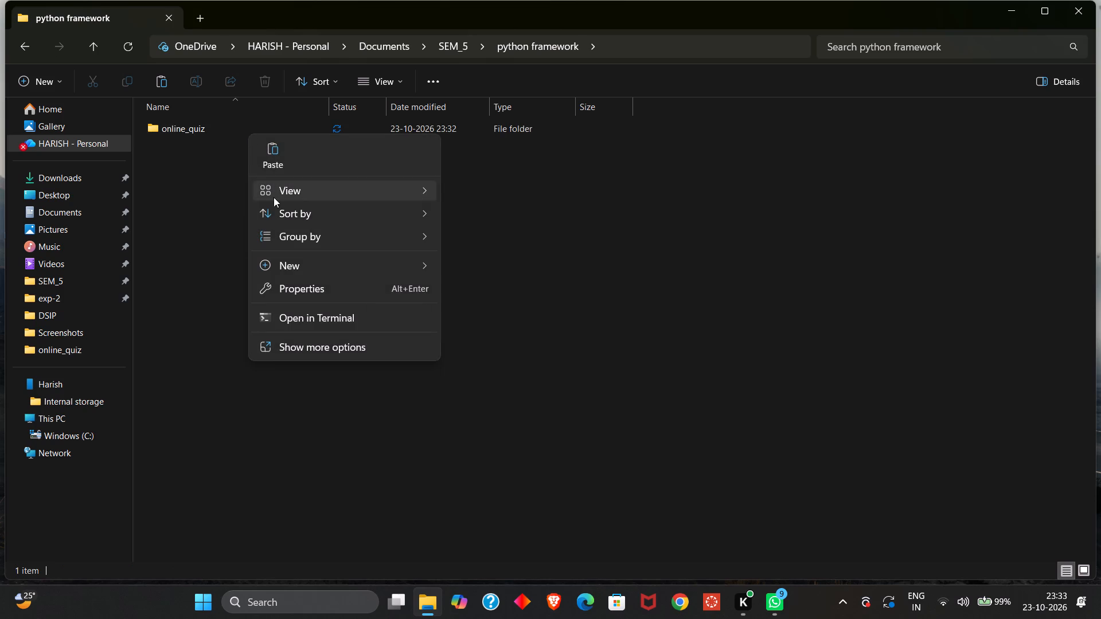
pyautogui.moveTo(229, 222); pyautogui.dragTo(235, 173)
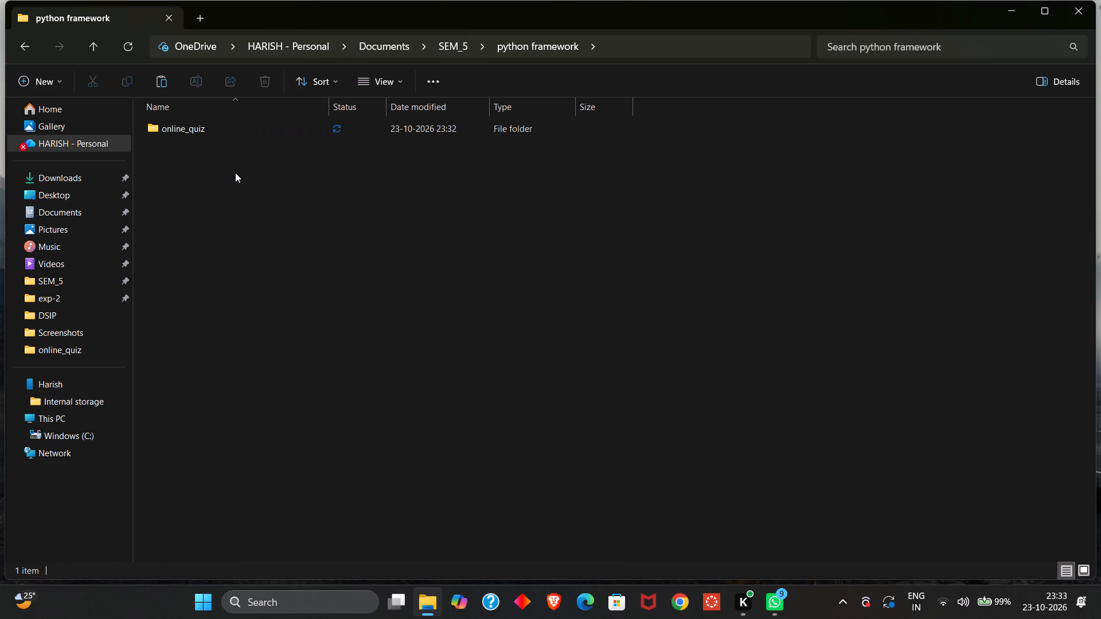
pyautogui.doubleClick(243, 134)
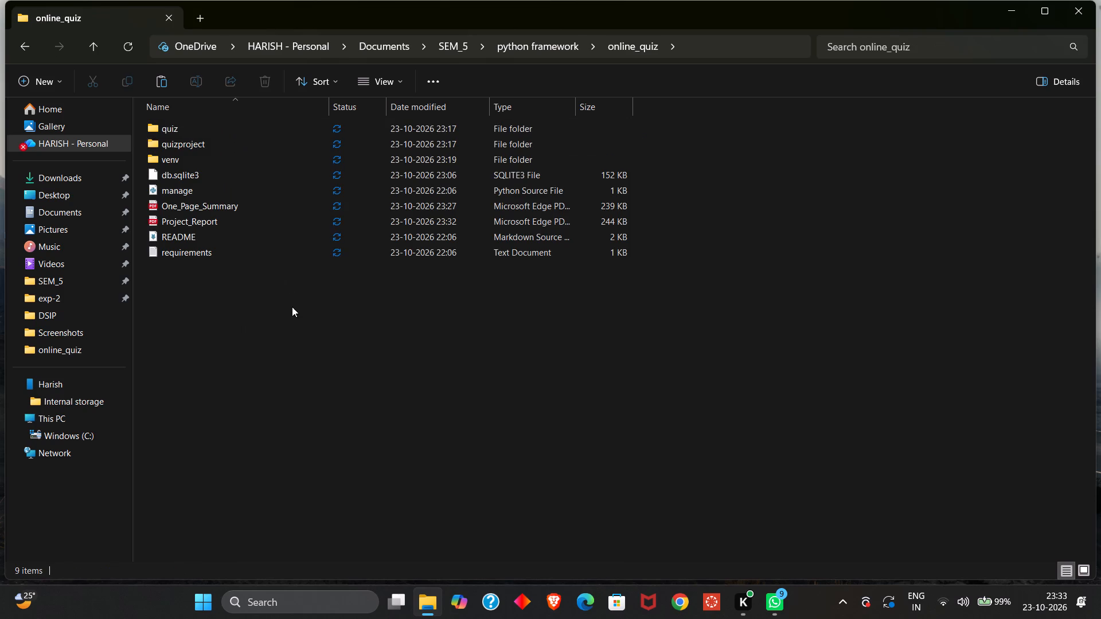
# Compress all the files and folders inside online_quiz into one ZIP file with its default name, and go up to python framework.
pyautogui.moveTo(294, 307); pyautogui.dragTo(264, 123)
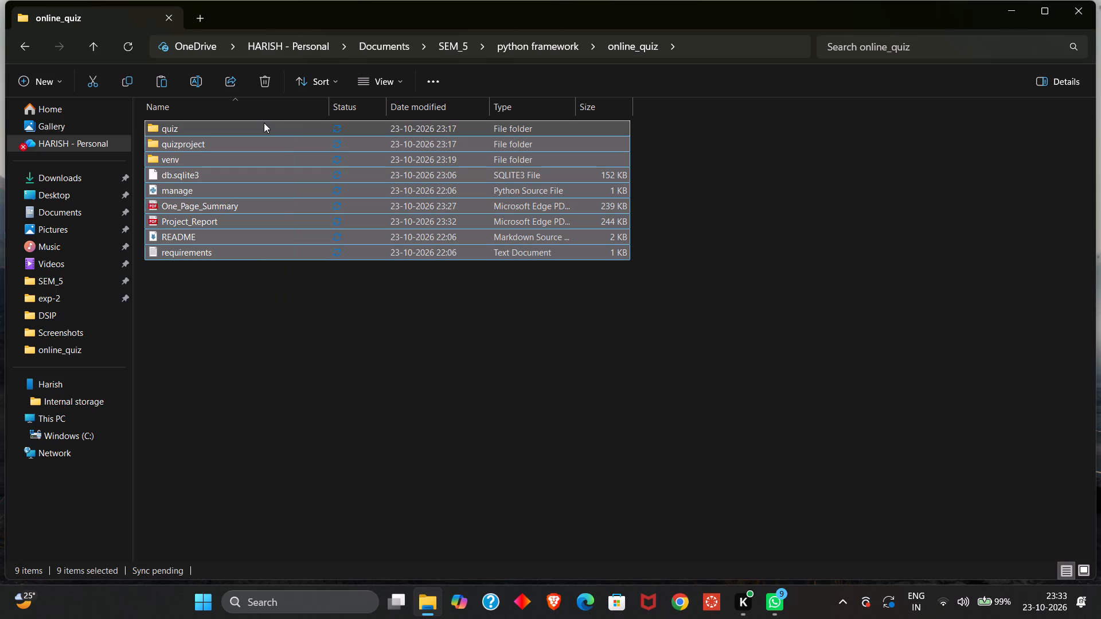
pyautogui.click(432, 85)
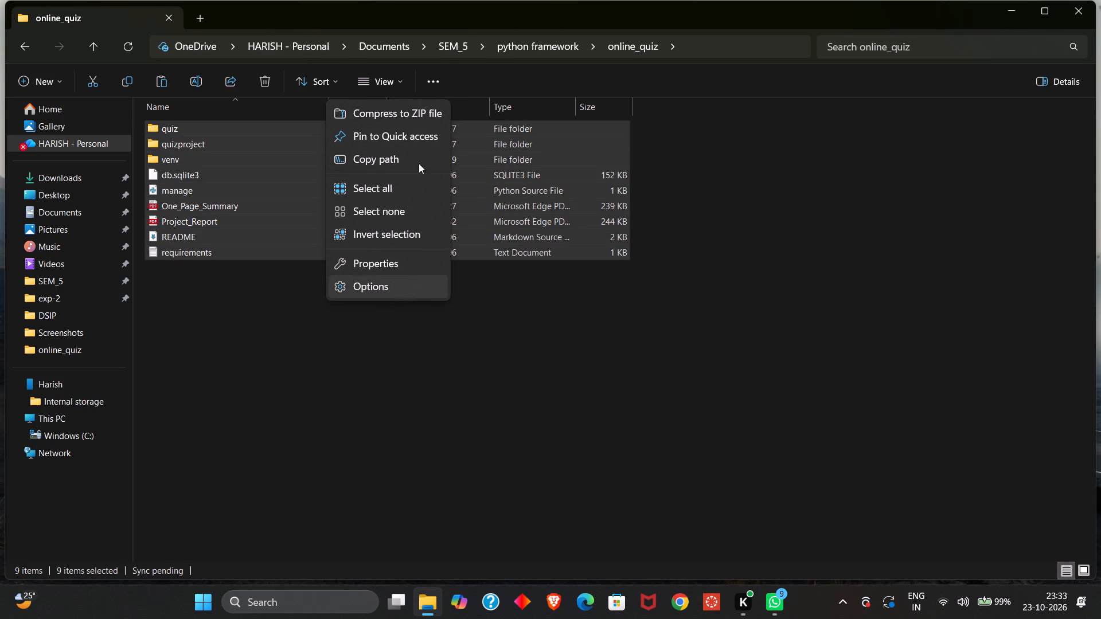
pyautogui.click(424, 117)
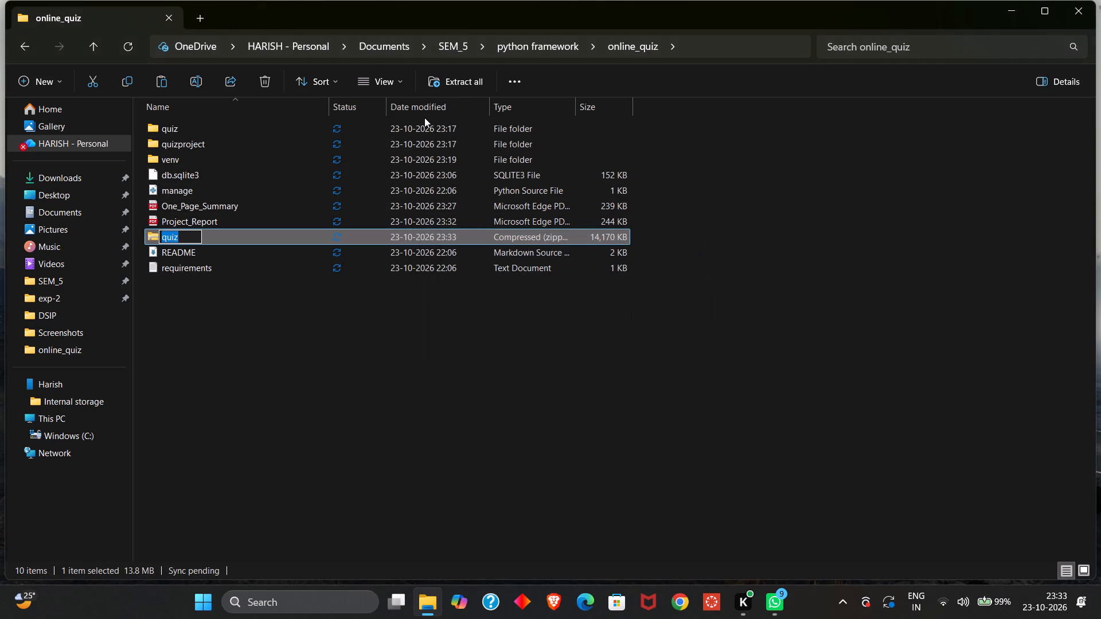
pyautogui.click(293, 233)
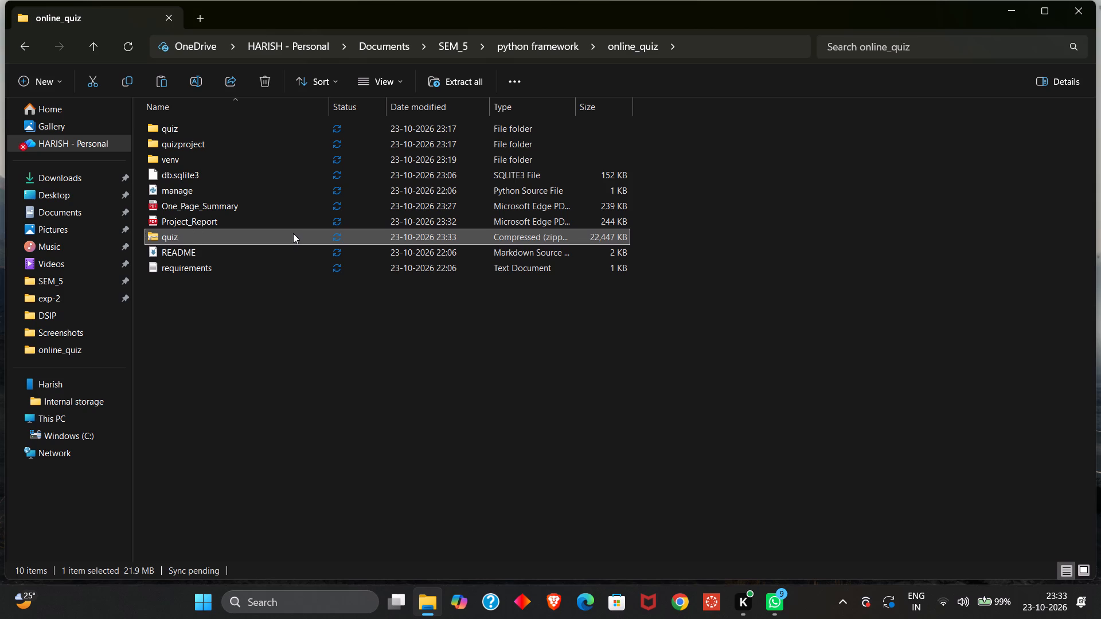
pyautogui.press('BackSpace')
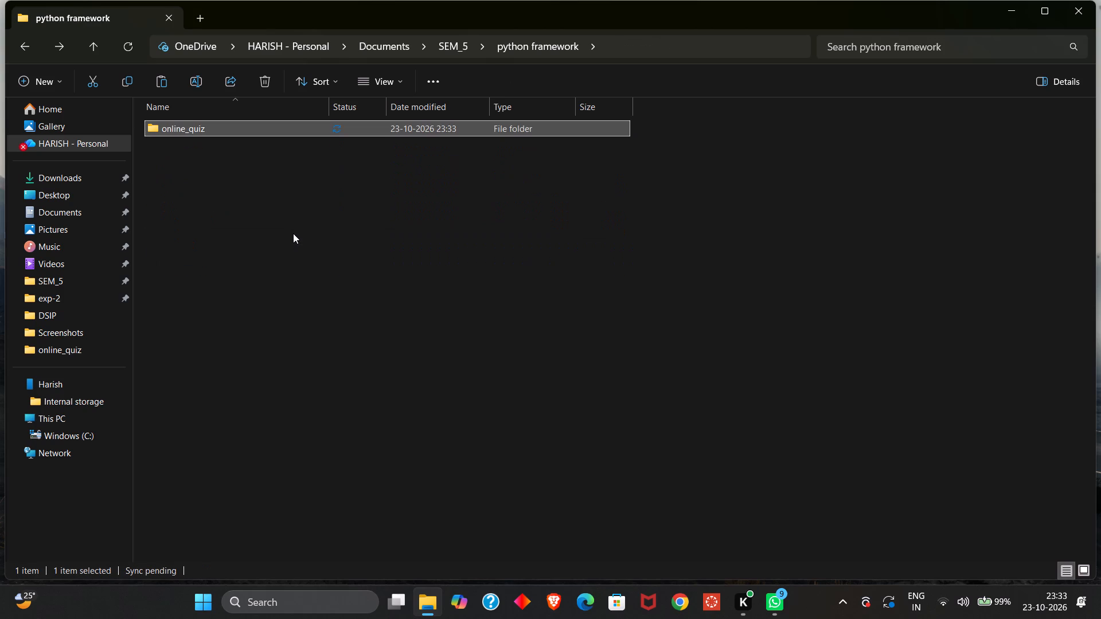
# Delete the quiz ZIP file from the online_quiz folder and return to the python framework folder.
pyautogui.hotkey('ctrl', 'z')
pyautogui.doubleClick(294, 134)
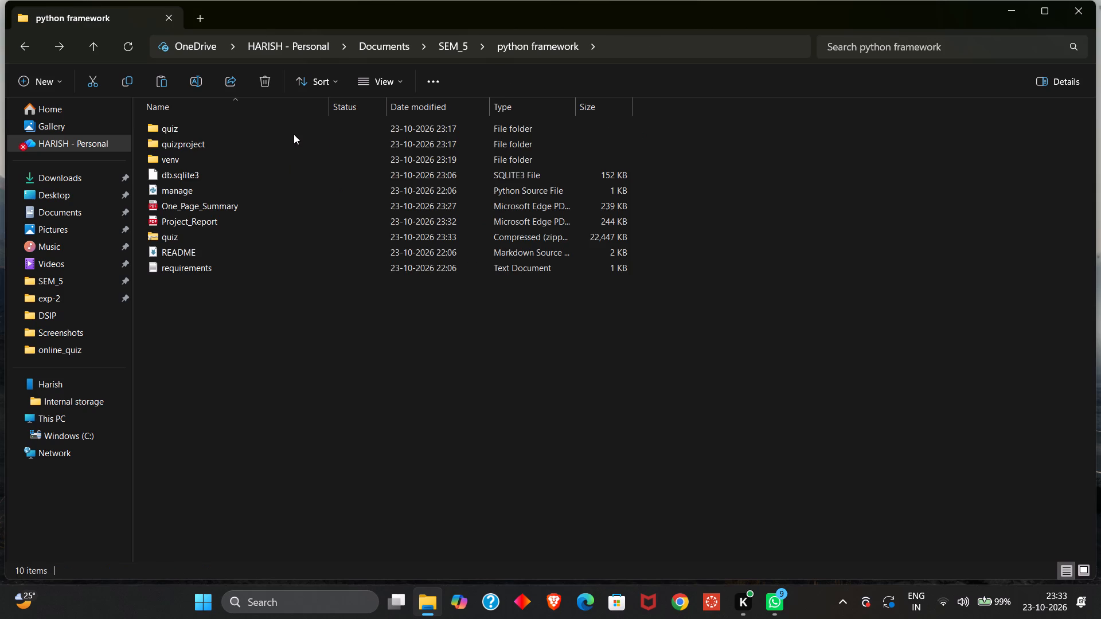
pyautogui.click(258, 232)
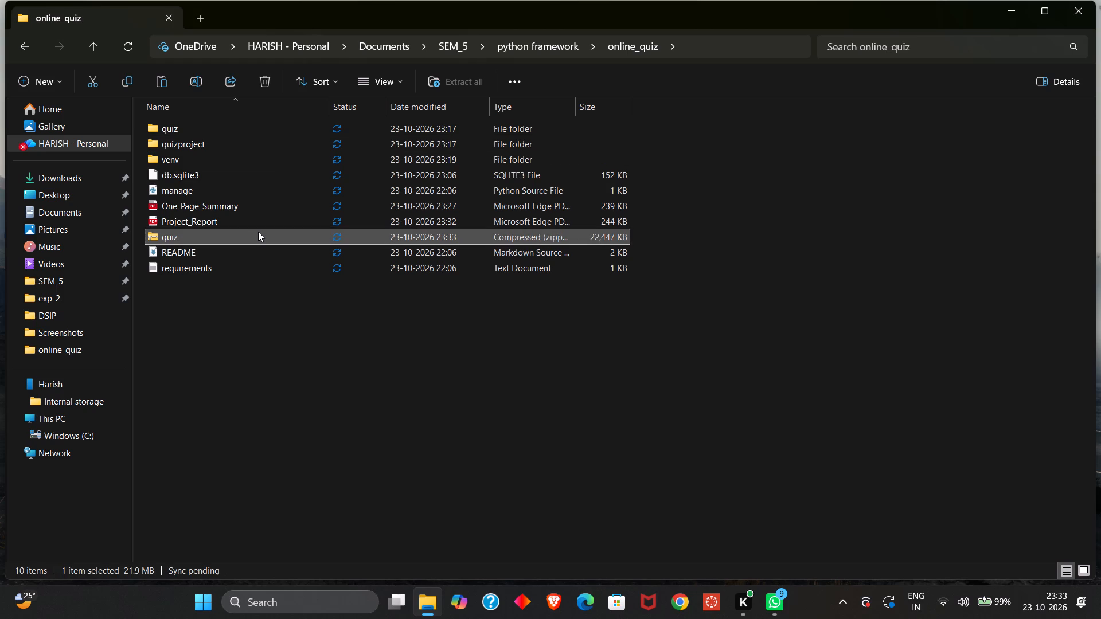
pyautogui.press('Delete')
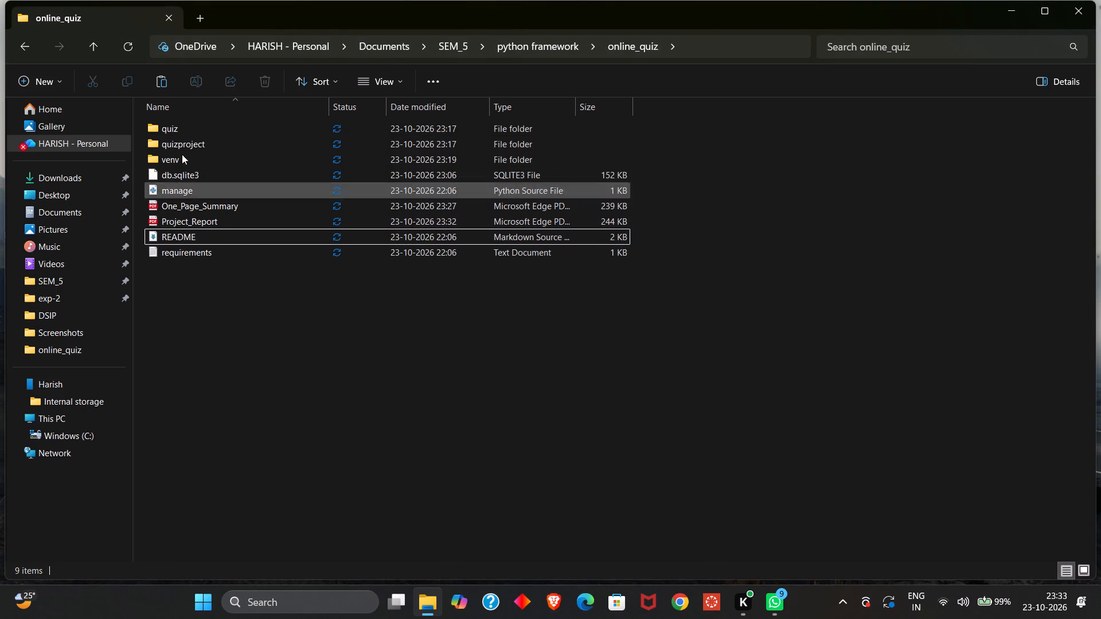
pyautogui.click(16, 47)
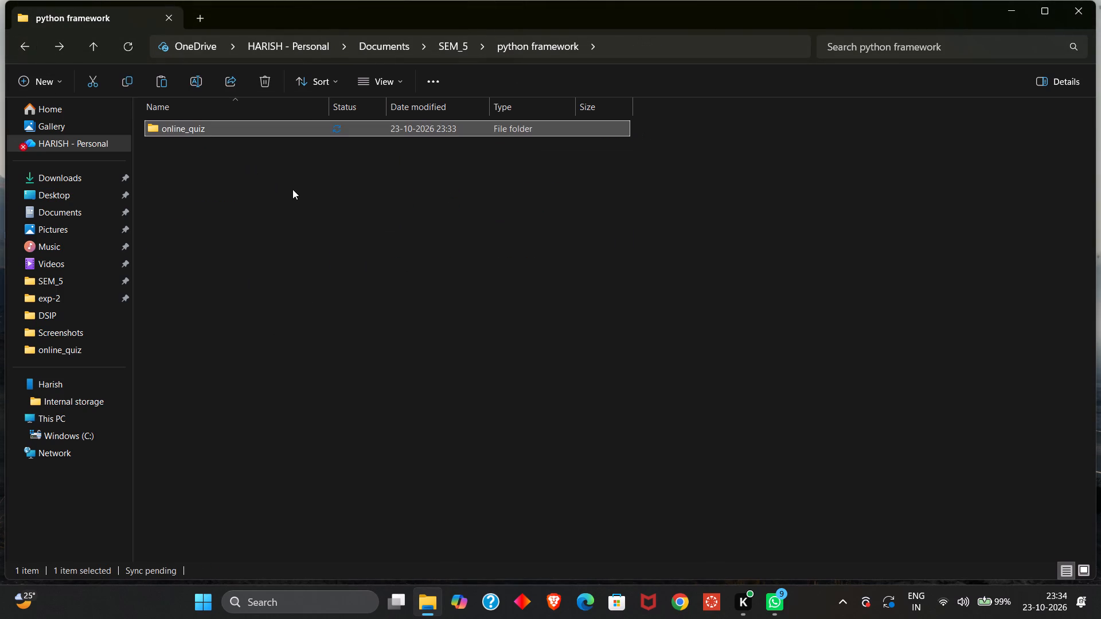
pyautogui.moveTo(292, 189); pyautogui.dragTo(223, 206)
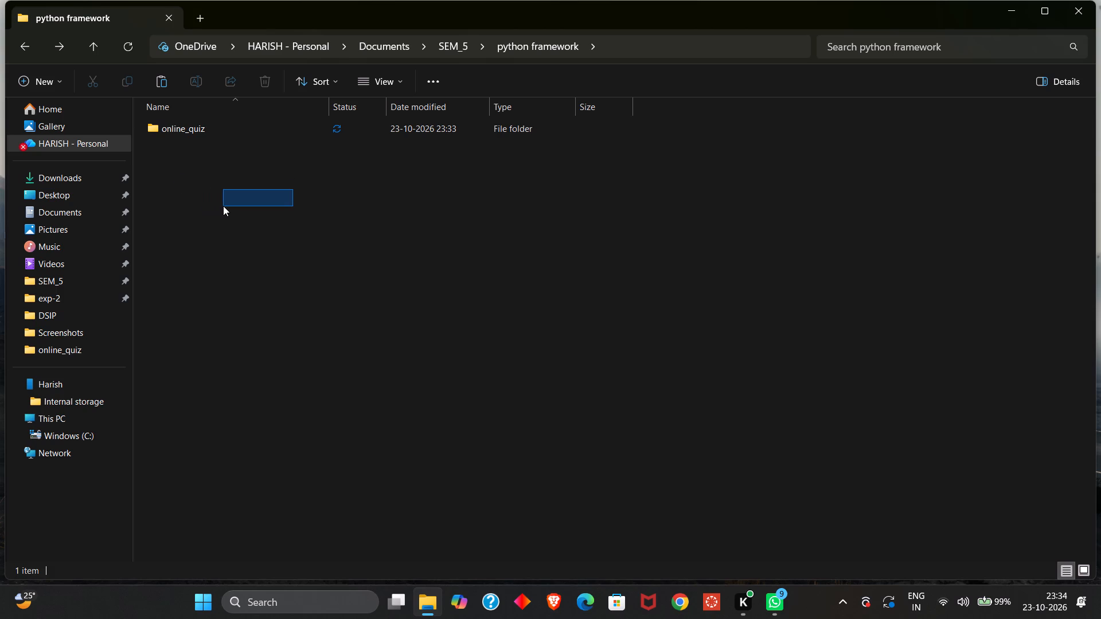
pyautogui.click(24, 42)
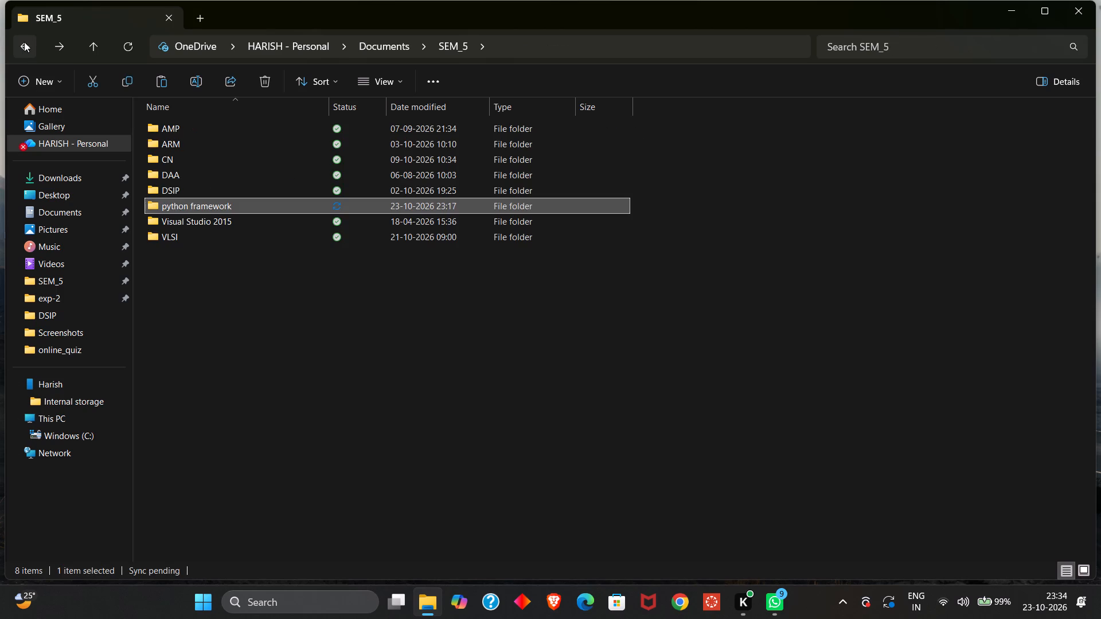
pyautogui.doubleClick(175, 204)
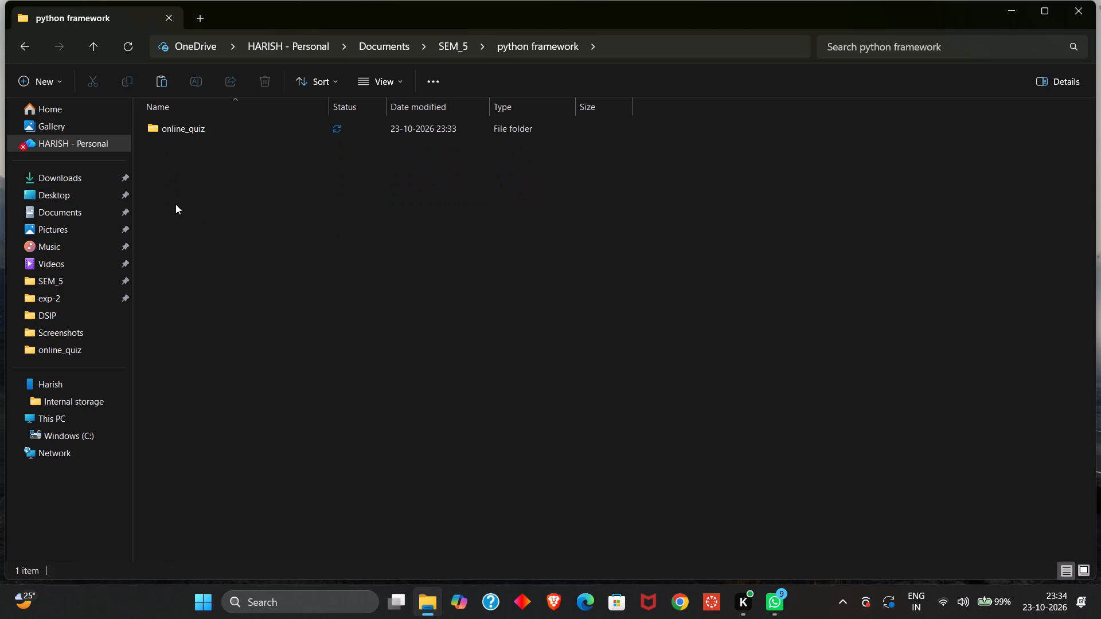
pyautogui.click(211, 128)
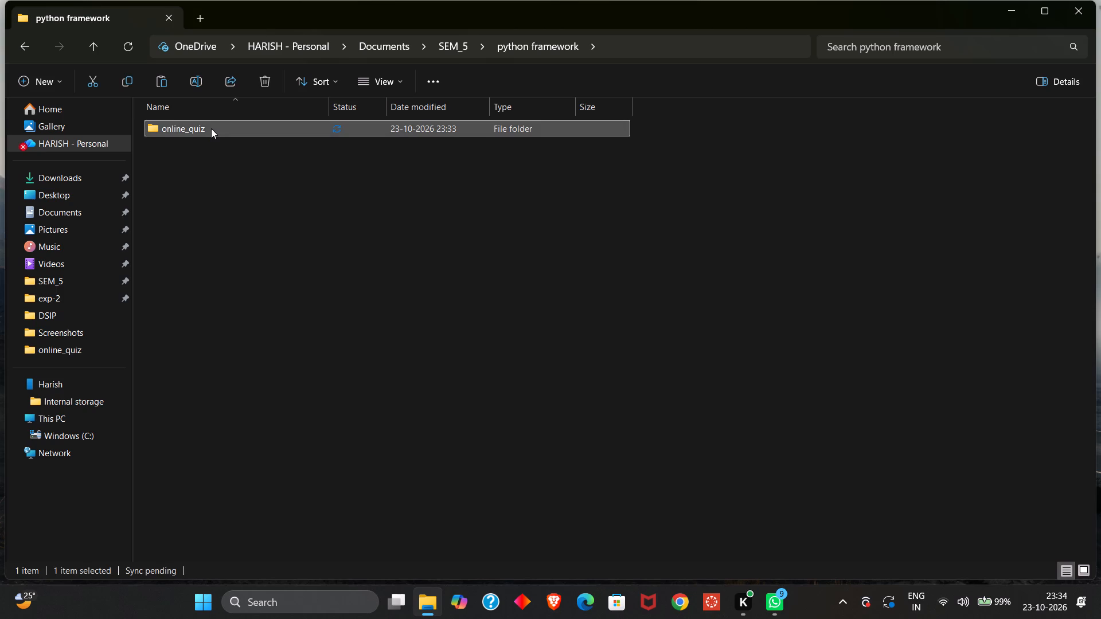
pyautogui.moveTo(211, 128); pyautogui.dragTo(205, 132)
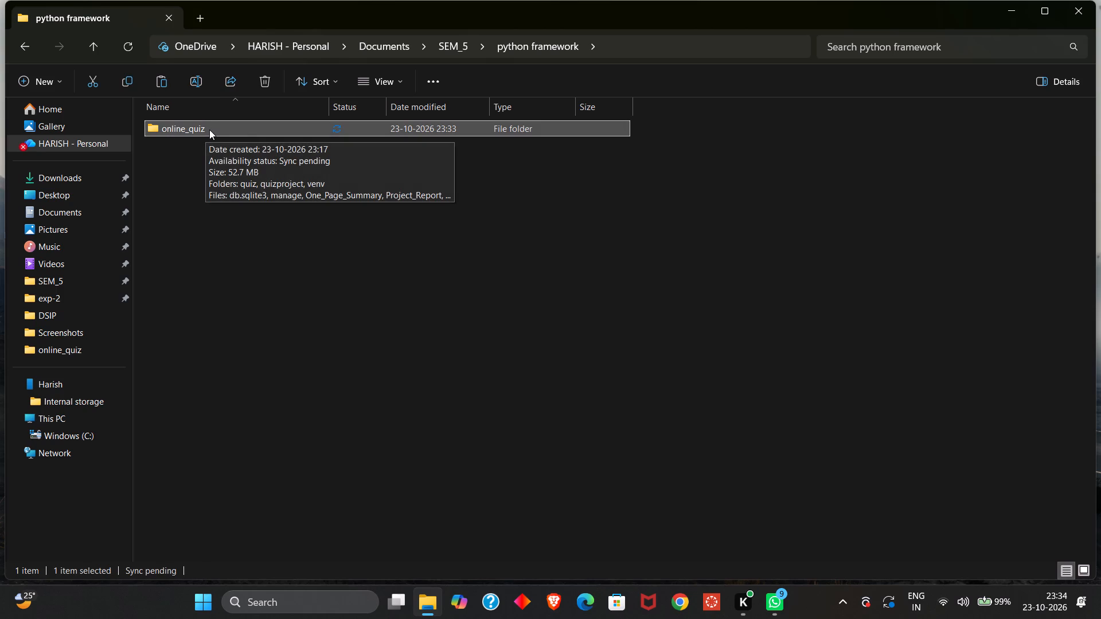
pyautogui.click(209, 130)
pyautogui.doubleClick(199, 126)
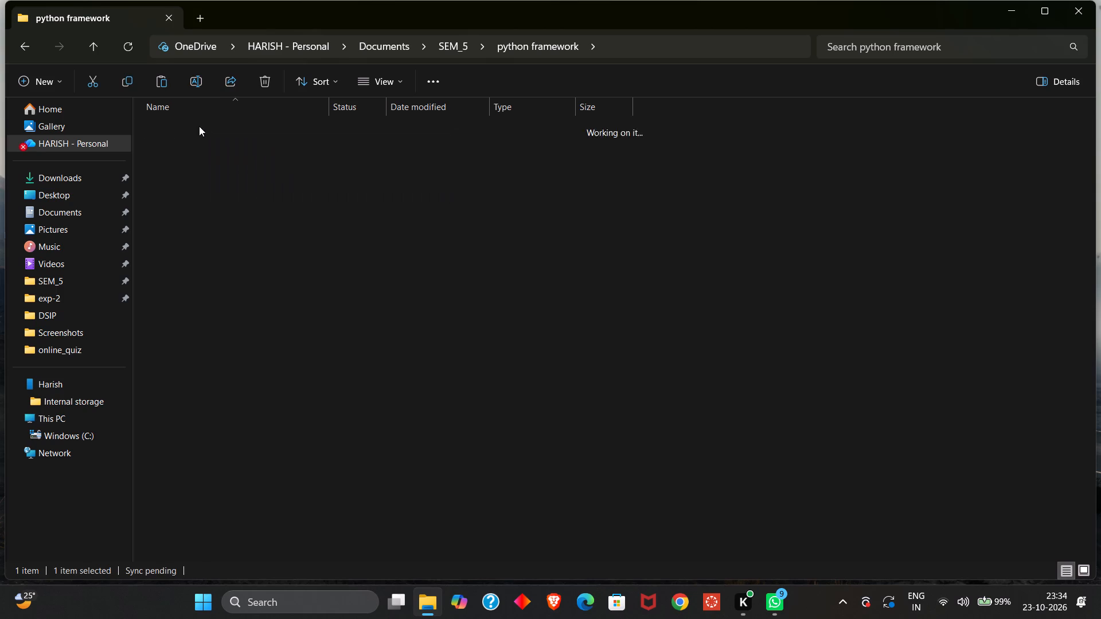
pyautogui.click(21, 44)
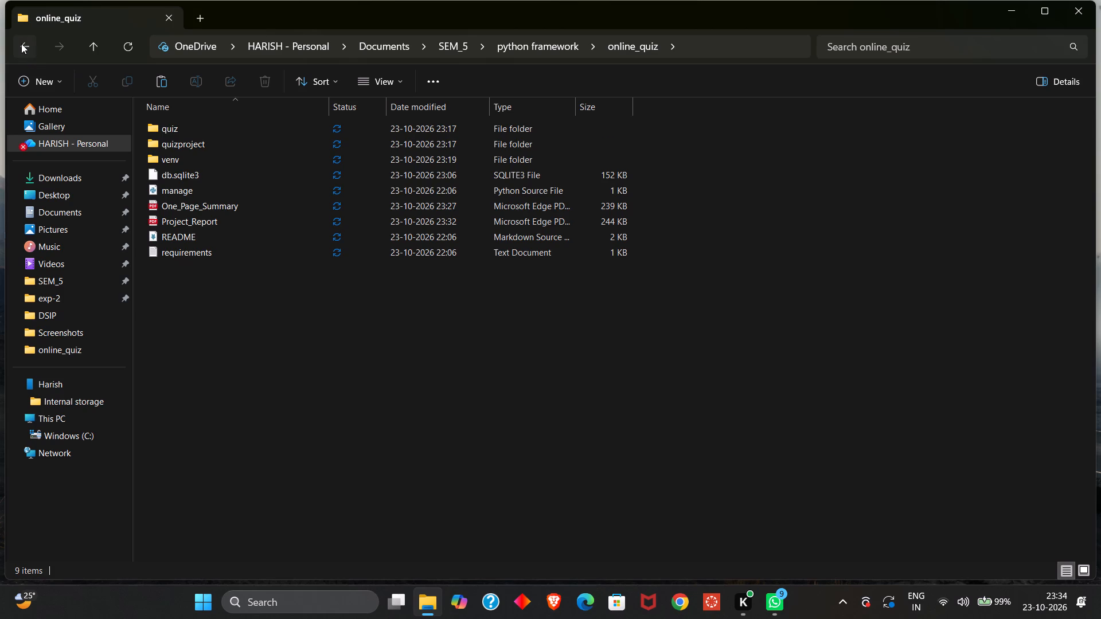
# Rename the online_quiz folder as online_quiz_project, staying in the python framework folder.
pyautogui.click(177, 127)
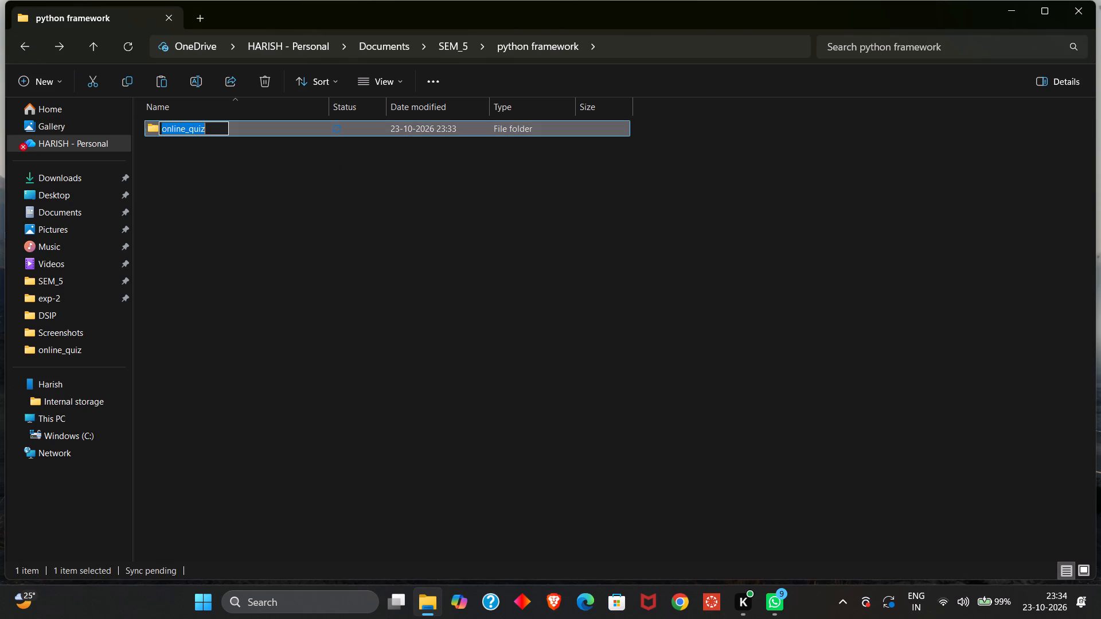
pyautogui.click(224, 131)
pyautogui.hotkey('shift', '_')
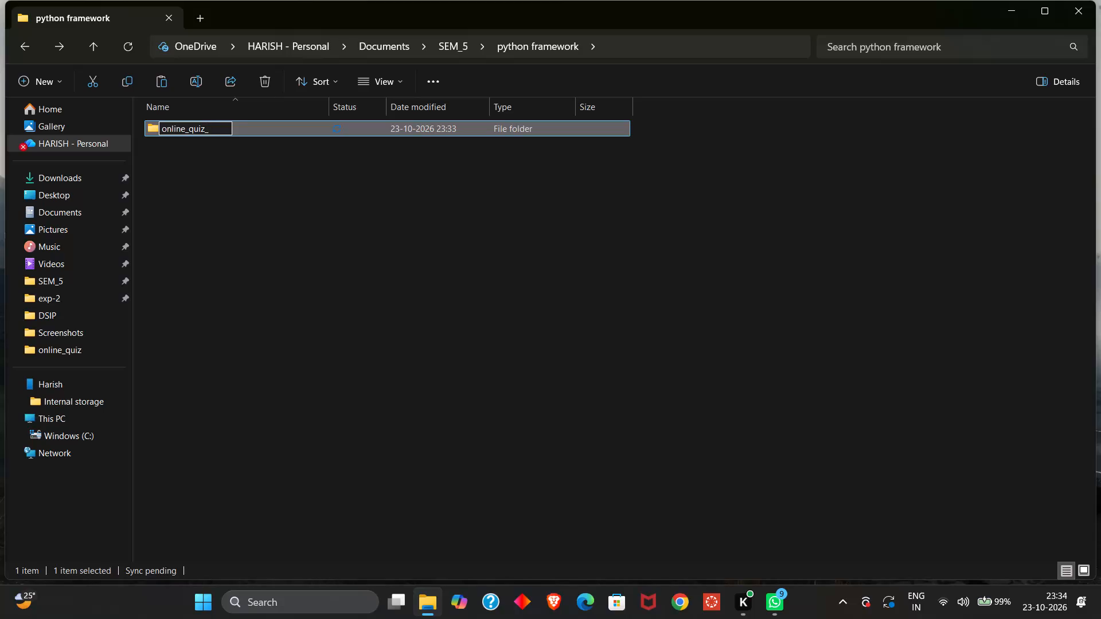
pyautogui.write('pro')
pyautogui.write('ject')
pyautogui.press('Return')
pyautogui.click(283, 131)
pyautogui.press('Return')
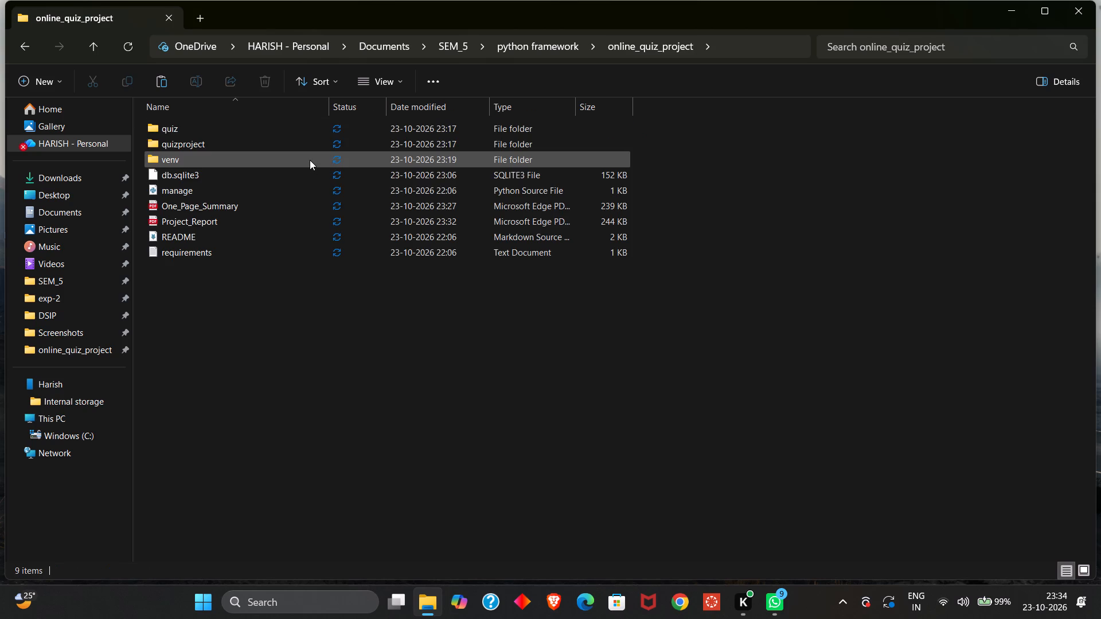
pyautogui.click(26, 45)
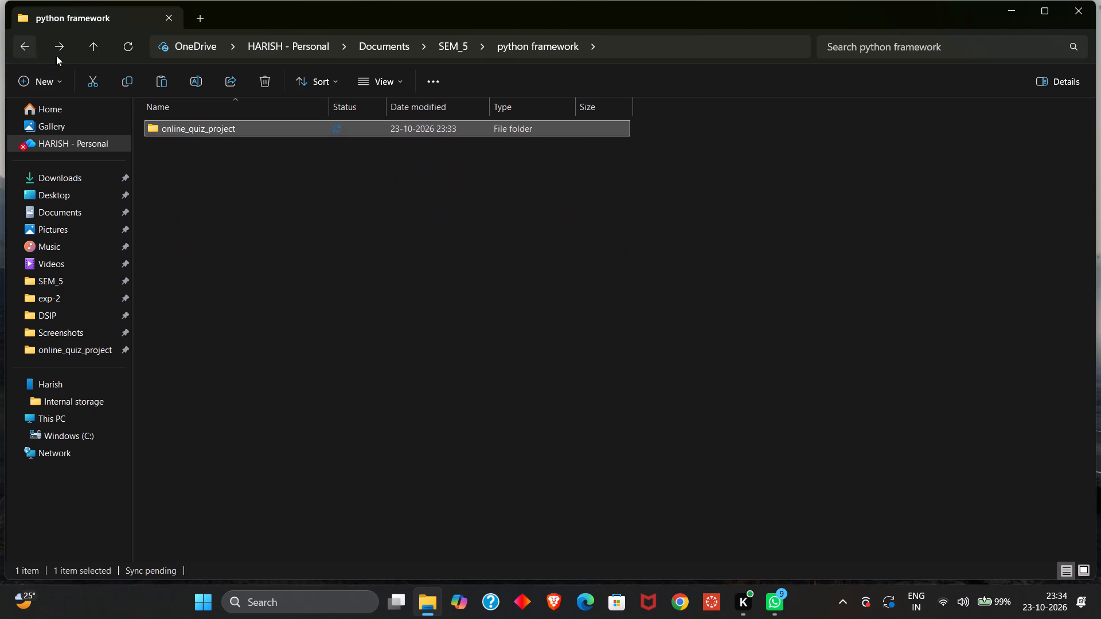
# Compress the online_quiz_project folder into a ZIP file, keeping the default name.
pyautogui.moveTo(276, 190); pyautogui.dragTo(263, 122)
pyautogui.click(435, 72)
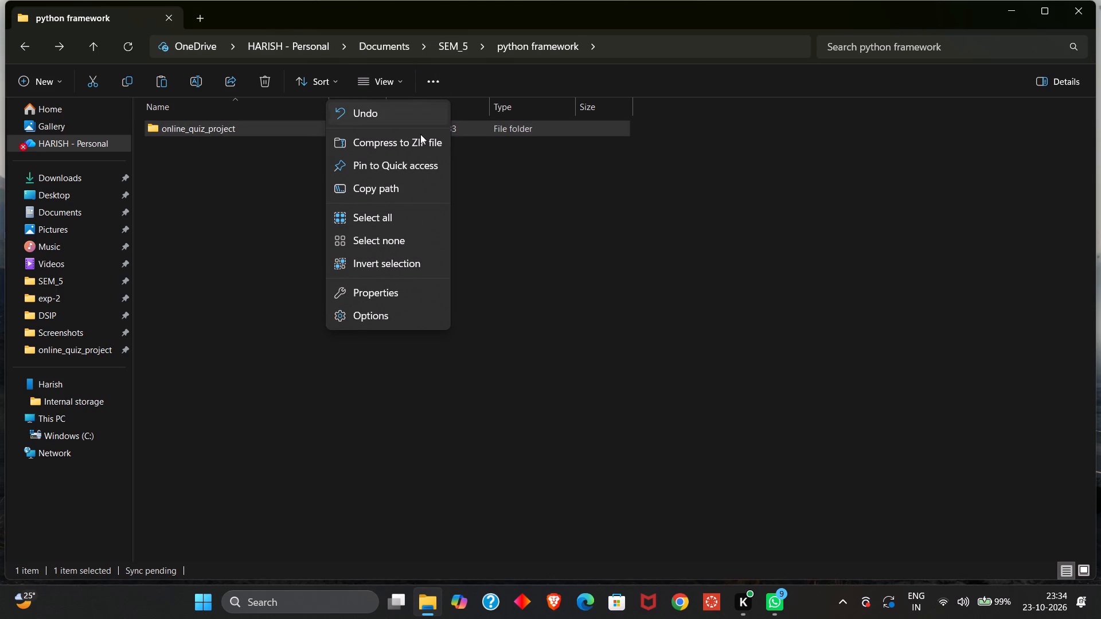
pyautogui.click(420, 140)
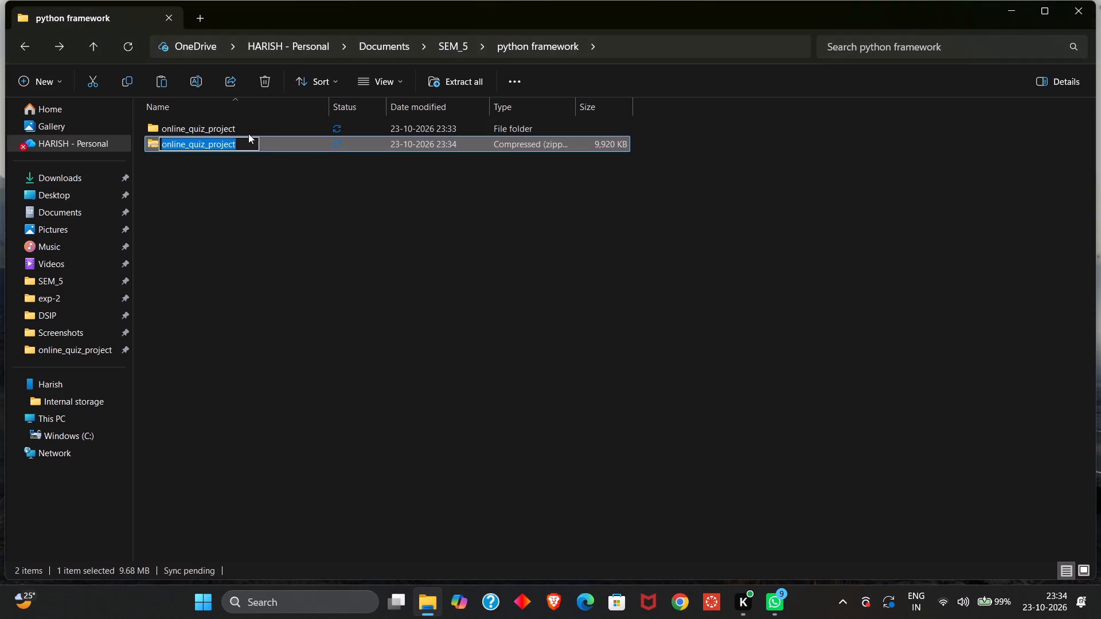
pyautogui.click(287, 137)
# Examine the contents of the online_quiz_project ZIP file and return to the python framework folder.
pyautogui.doubleClick(287, 137)
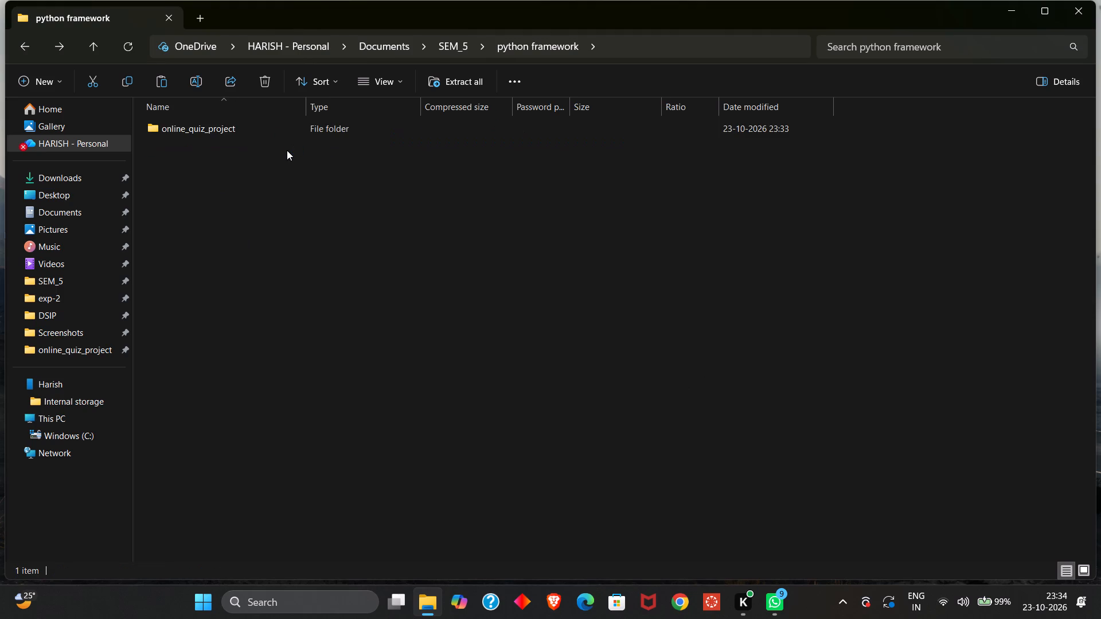
pyautogui.doubleClick(275, 126)
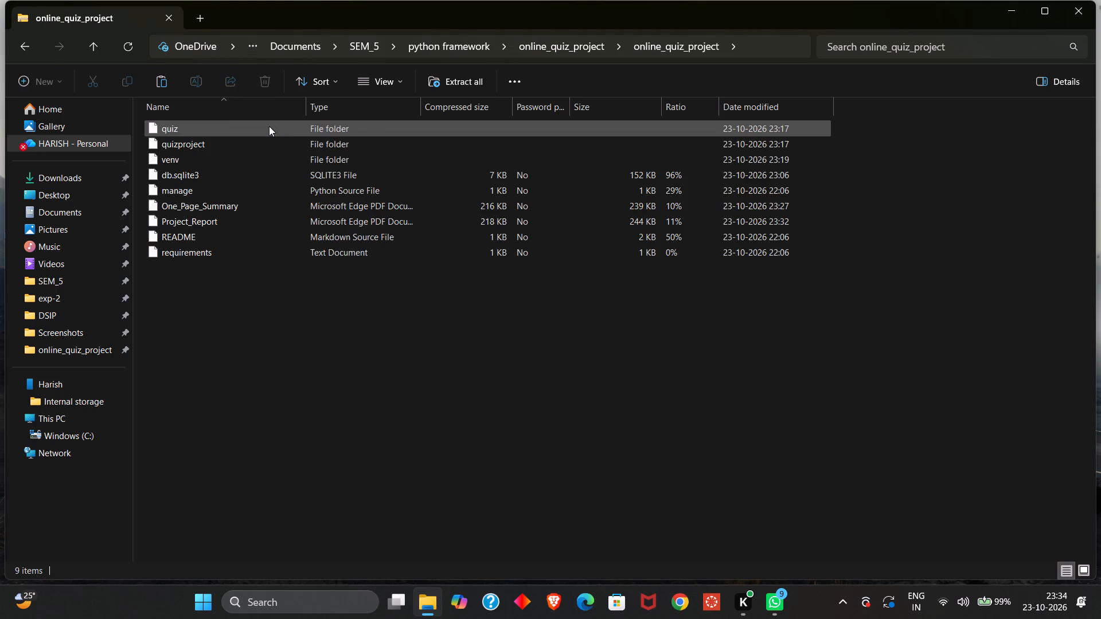
pyautogui.moveTo(21, 30); pyautogui.dragTo(21, 41)
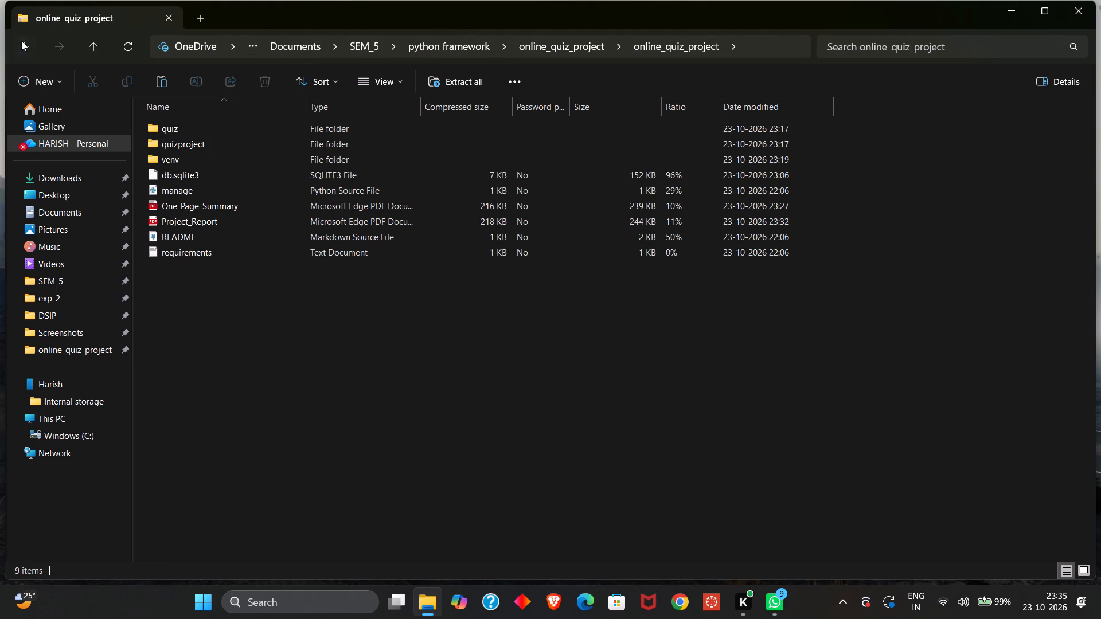
pyautogui.moveTo(21, 41); pyautogui.dragTo(23, 42)
pyautogui.click(23, 42)
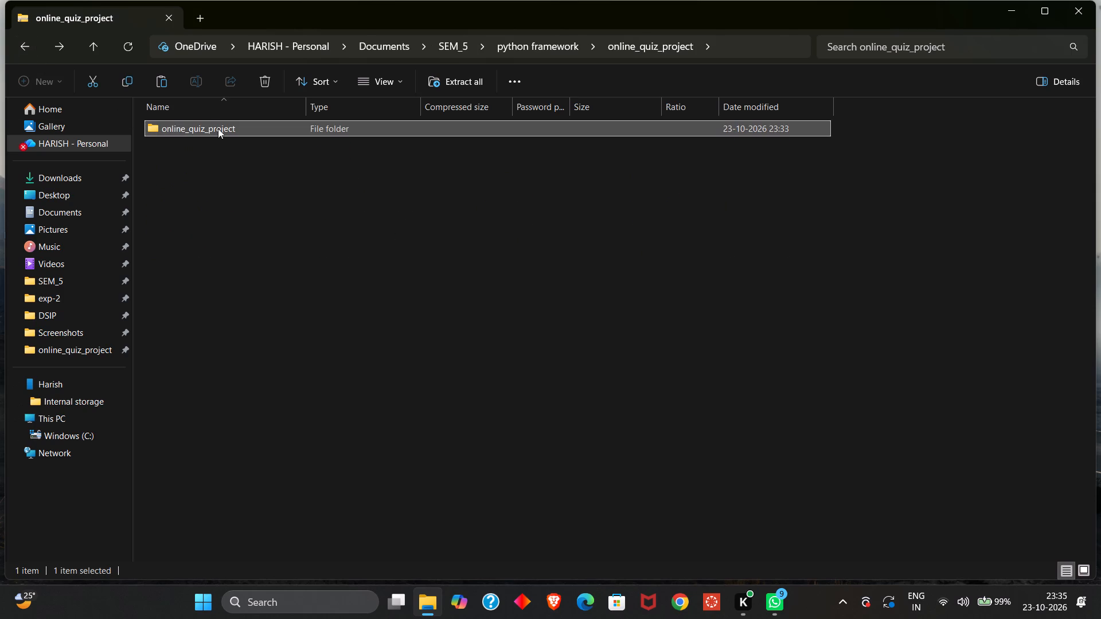
pyautogui.click(22, 38)
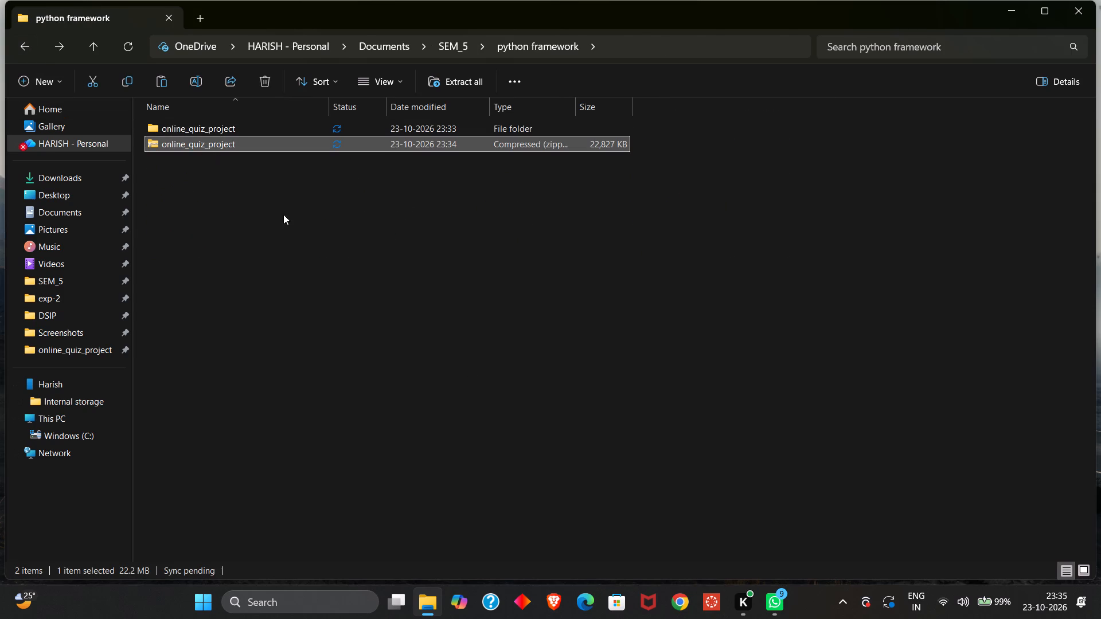
# Switch to Chrome with the School profile and open the Project Work assignment of the Python Framework class in Classroom.
pyautogui.click(693, 608)
pyautogui.doubleClick(331, 399)
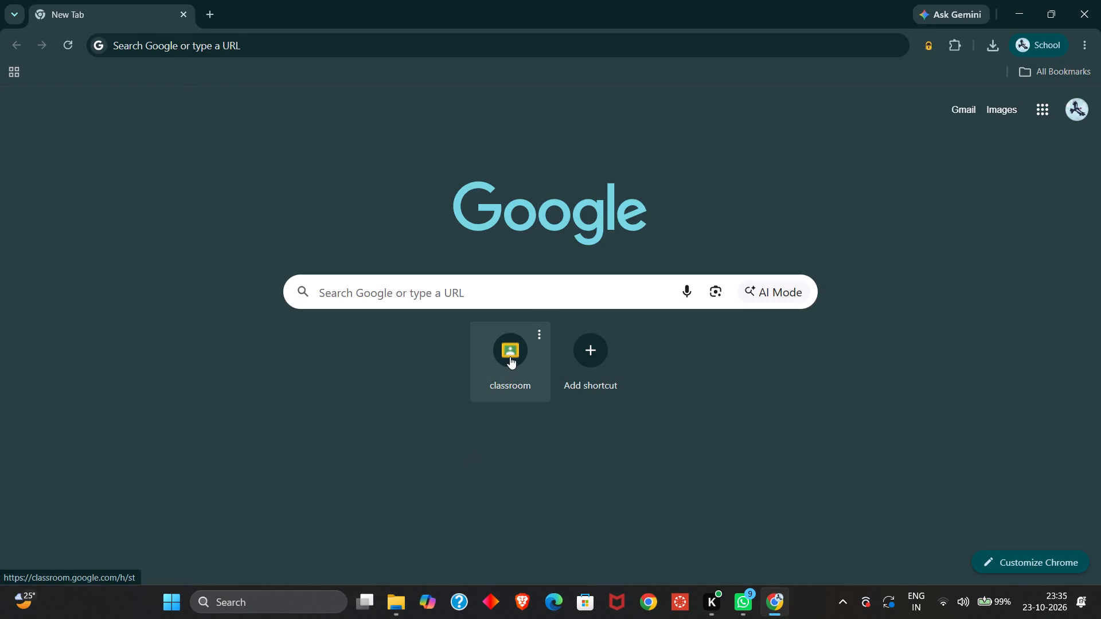
pyautogui.doubleClick(510, 356)
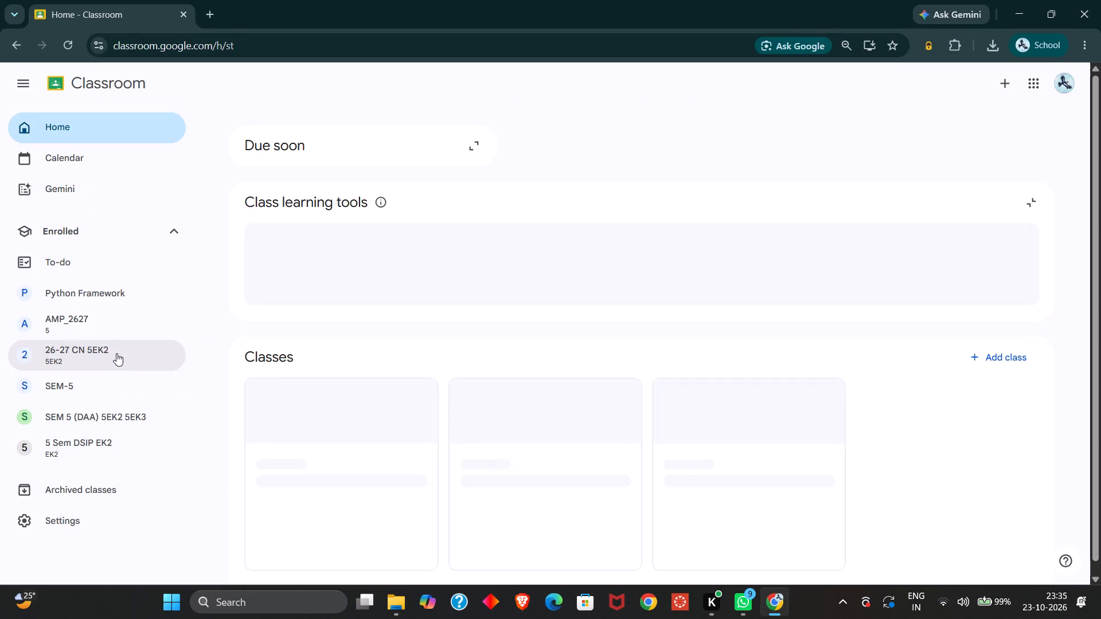
pyautogui.doubleClick(102, 296)
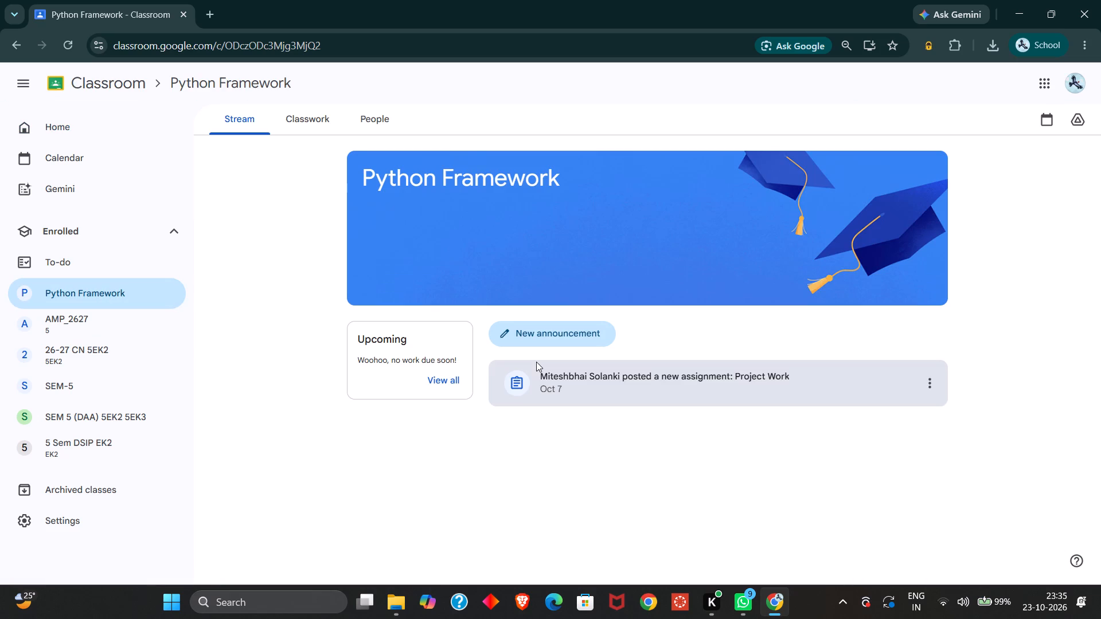
pyautogui.doubleClick(588, 391)
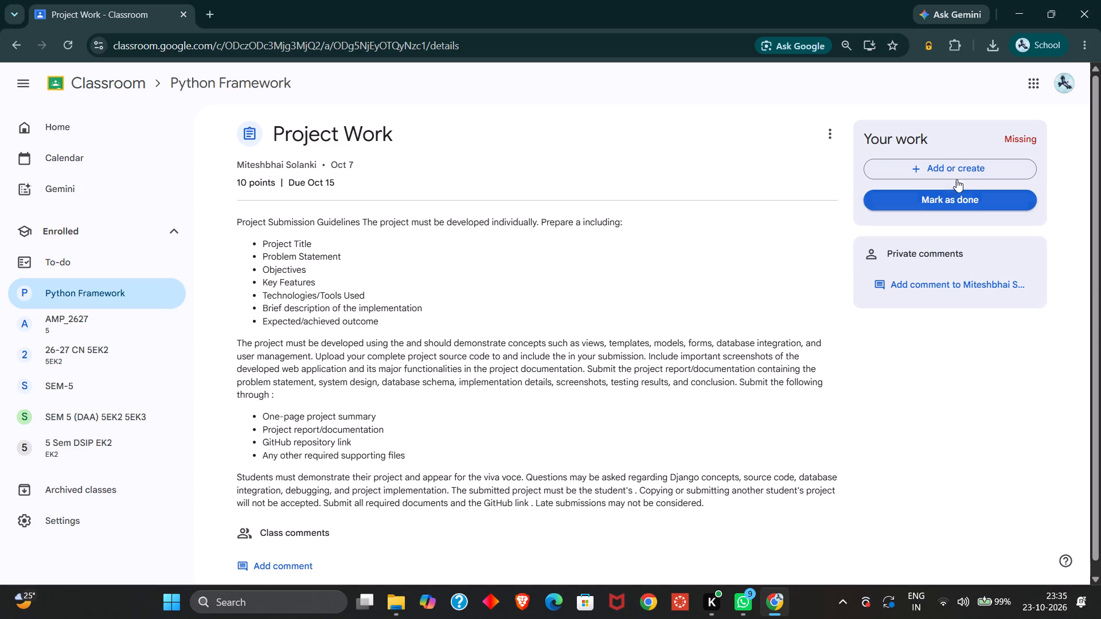
# Upload the online_quiz_project ZIP file from SEM_5 > python framework as an attachment to the Project Work assignment.
pyautogui.click(922, 162)
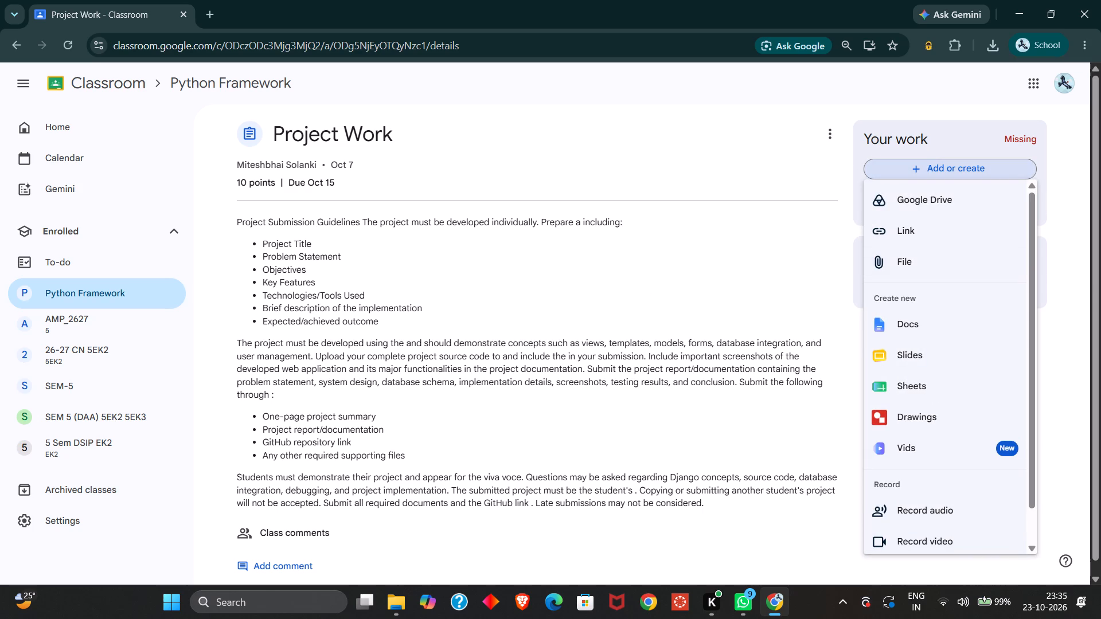
pyautogui.click(903, 265)
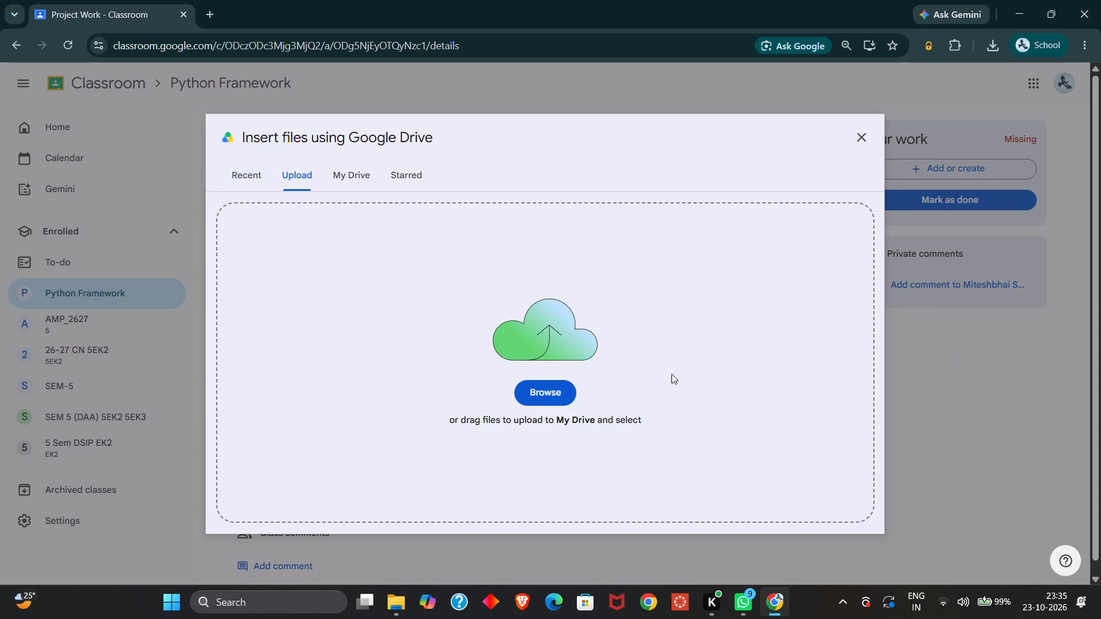
pyautogui.click(538, 398)
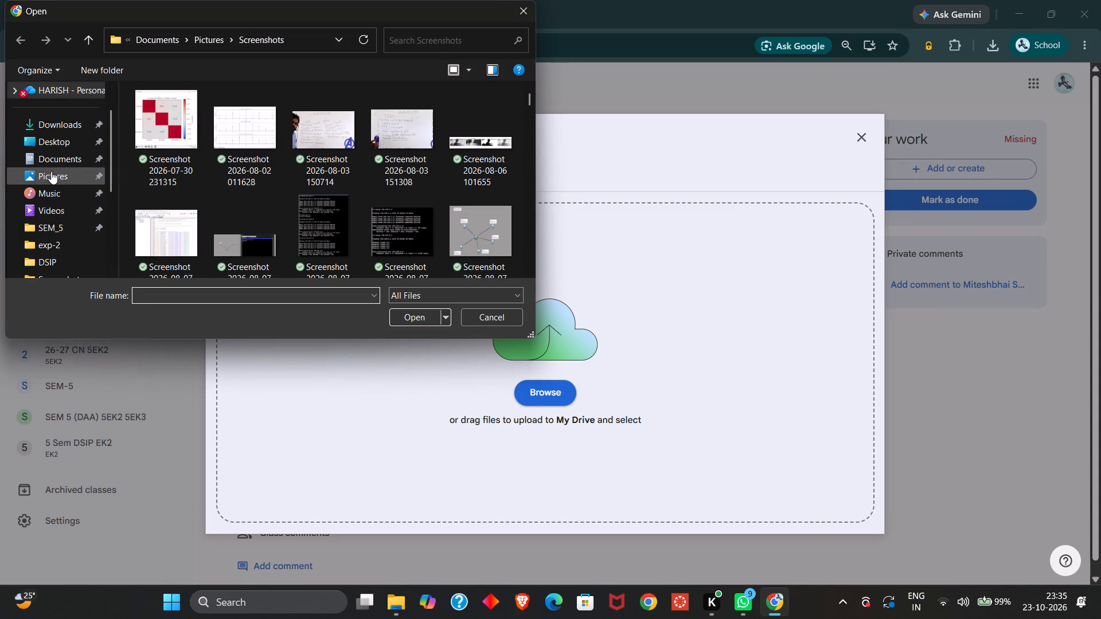
pyautogui.doubleClick(48, 228)
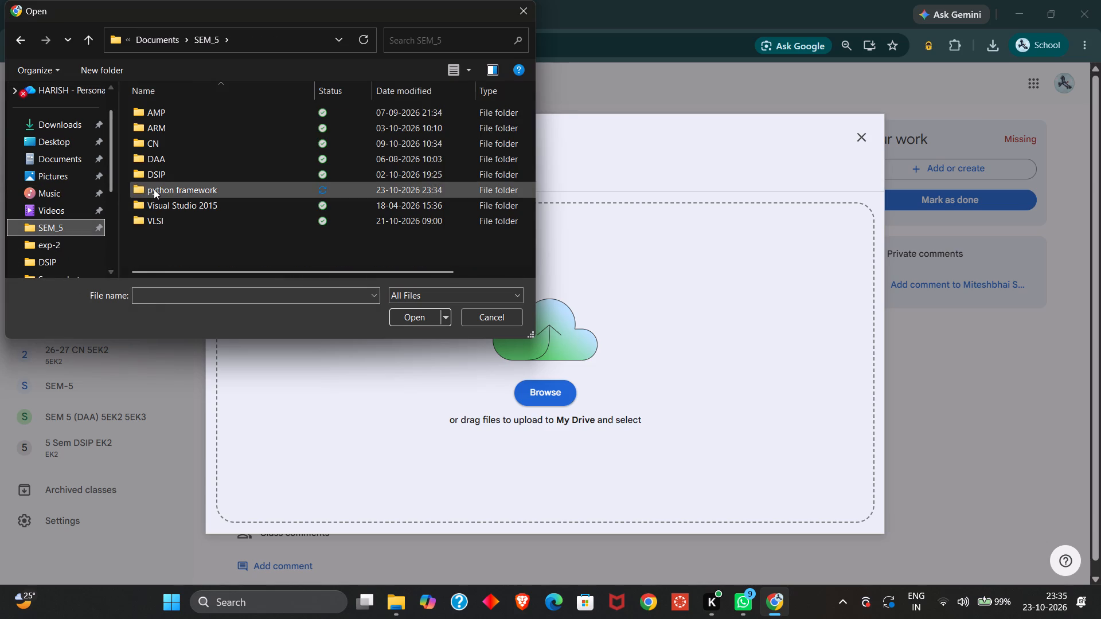
pyautogui.doubleClick(159, 190)
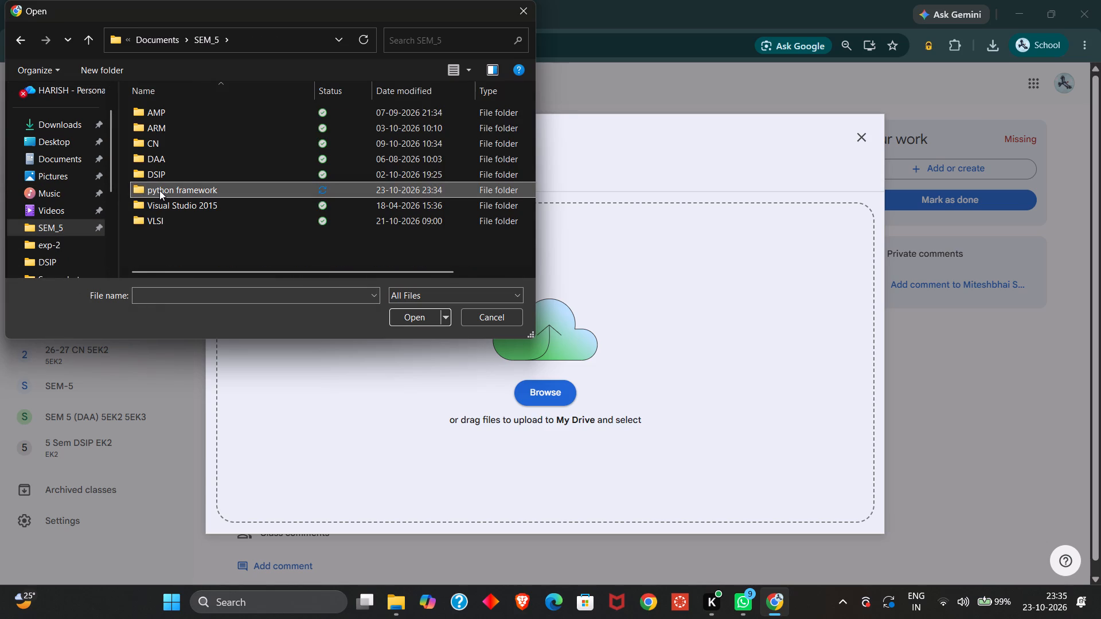
pyautogui.doubleClick(159, 190)
pyautogui.click(186, 128)
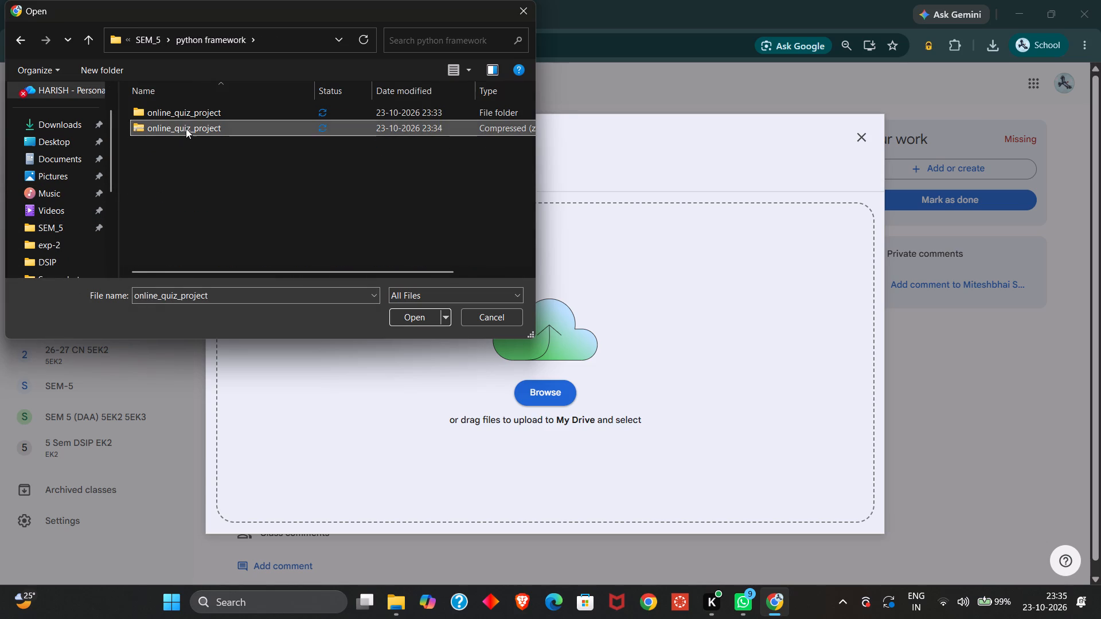
pyautogui.click(413, 319)
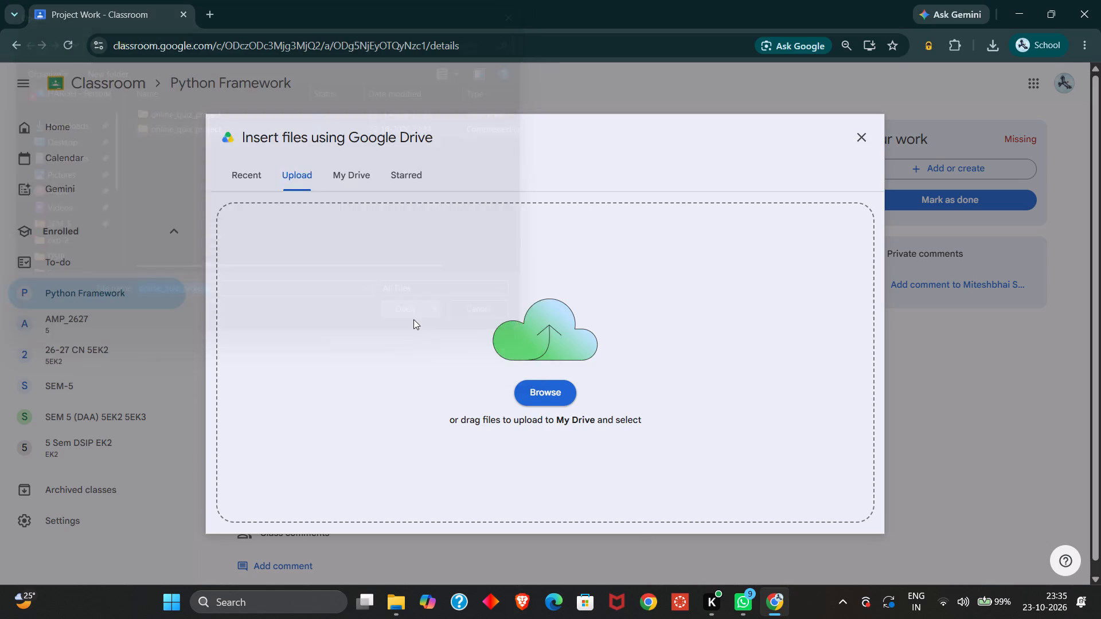